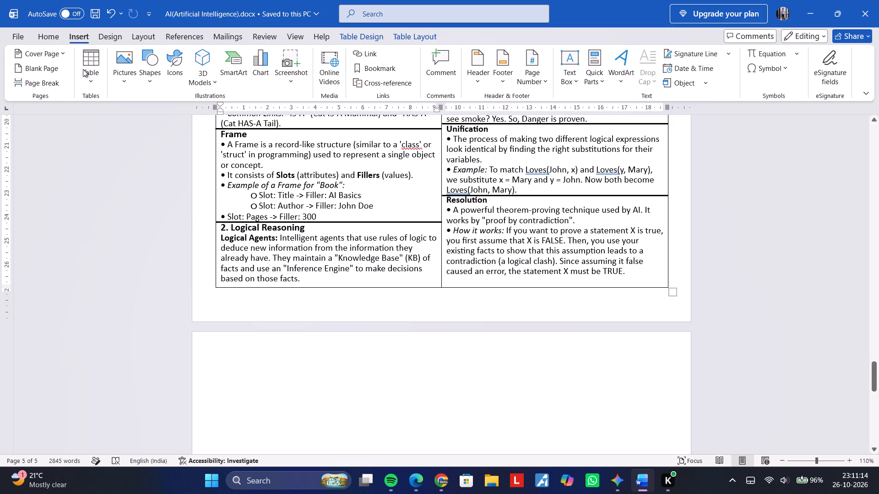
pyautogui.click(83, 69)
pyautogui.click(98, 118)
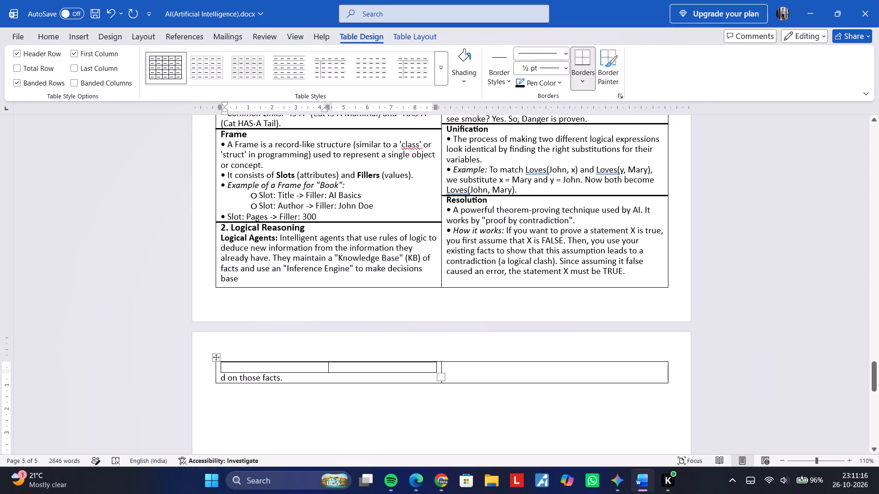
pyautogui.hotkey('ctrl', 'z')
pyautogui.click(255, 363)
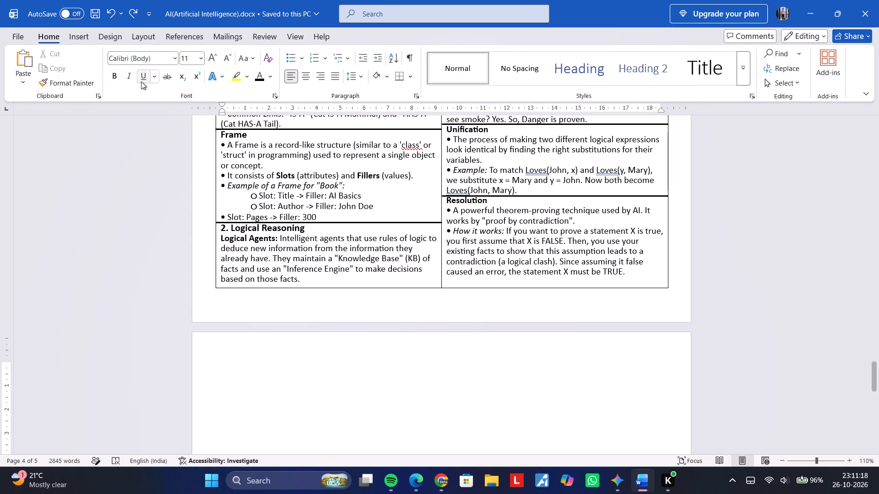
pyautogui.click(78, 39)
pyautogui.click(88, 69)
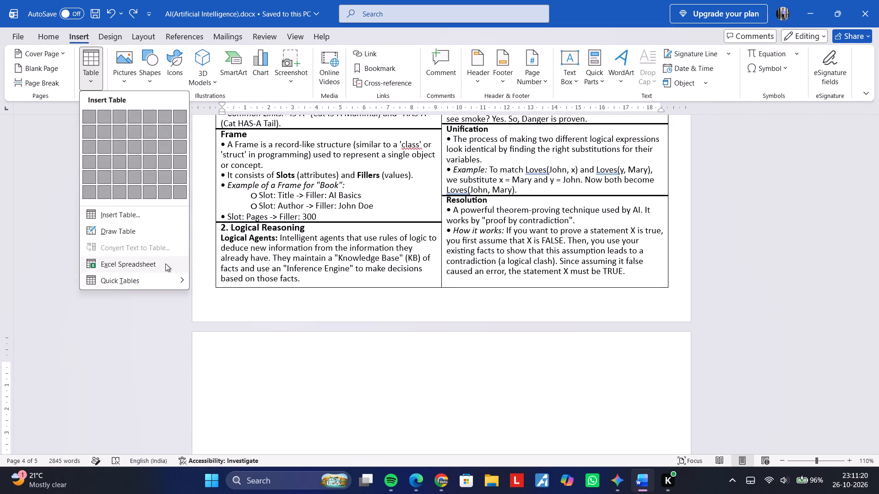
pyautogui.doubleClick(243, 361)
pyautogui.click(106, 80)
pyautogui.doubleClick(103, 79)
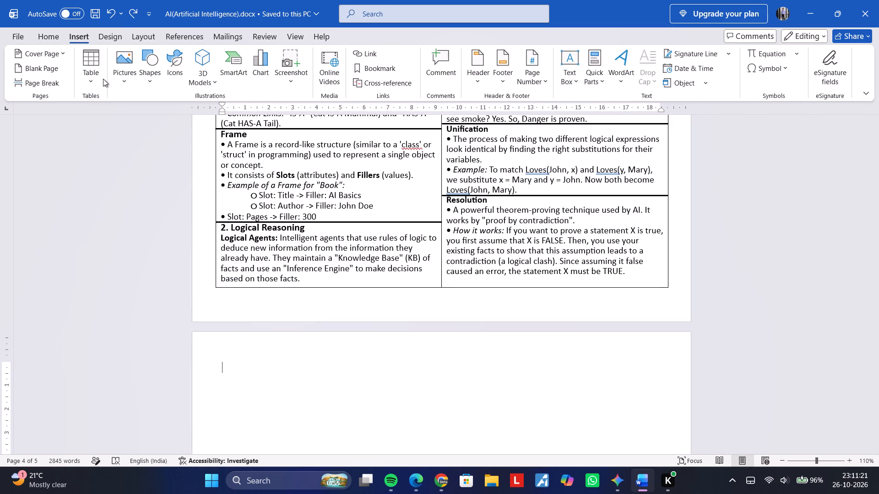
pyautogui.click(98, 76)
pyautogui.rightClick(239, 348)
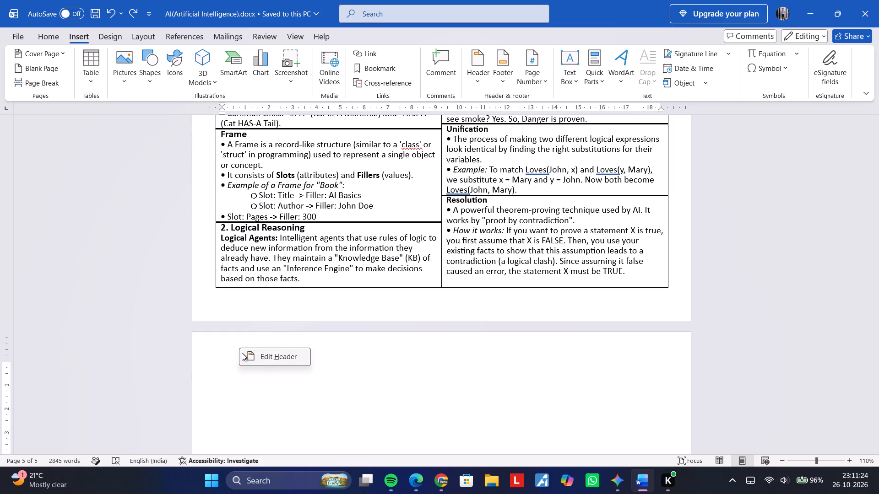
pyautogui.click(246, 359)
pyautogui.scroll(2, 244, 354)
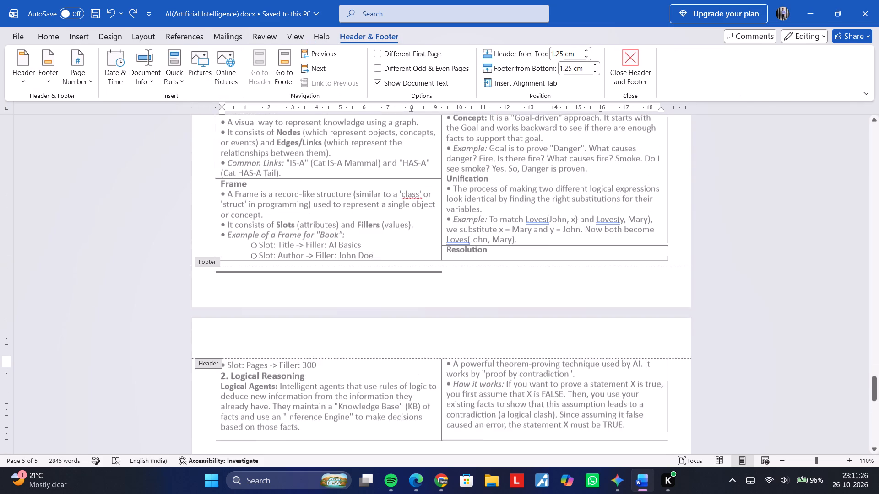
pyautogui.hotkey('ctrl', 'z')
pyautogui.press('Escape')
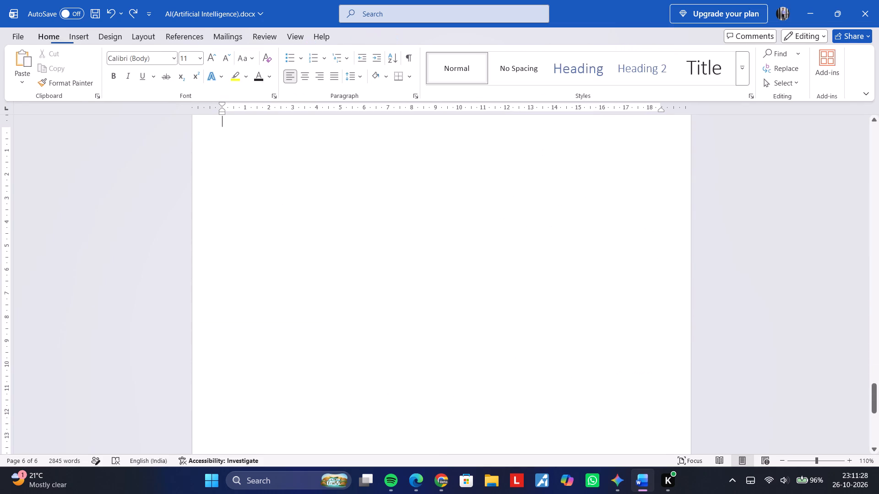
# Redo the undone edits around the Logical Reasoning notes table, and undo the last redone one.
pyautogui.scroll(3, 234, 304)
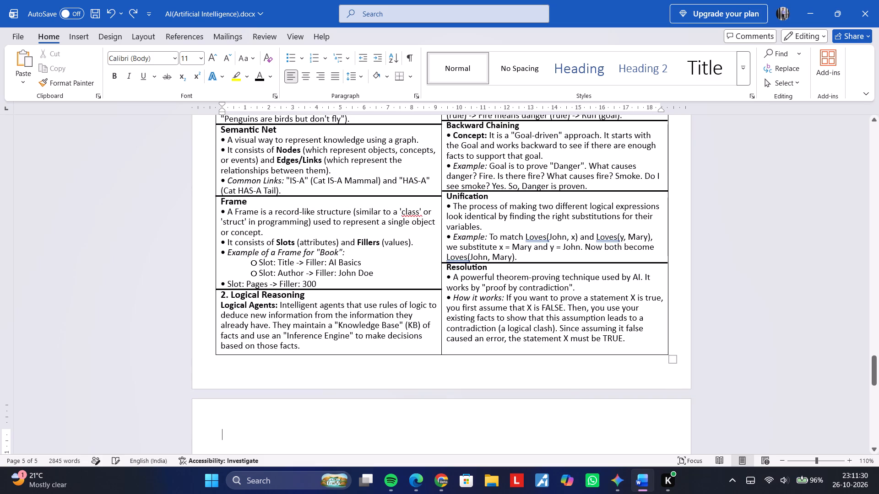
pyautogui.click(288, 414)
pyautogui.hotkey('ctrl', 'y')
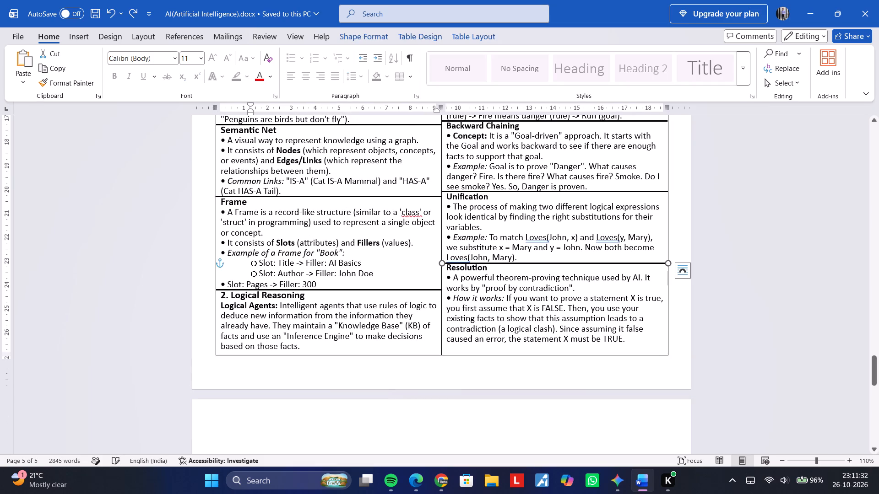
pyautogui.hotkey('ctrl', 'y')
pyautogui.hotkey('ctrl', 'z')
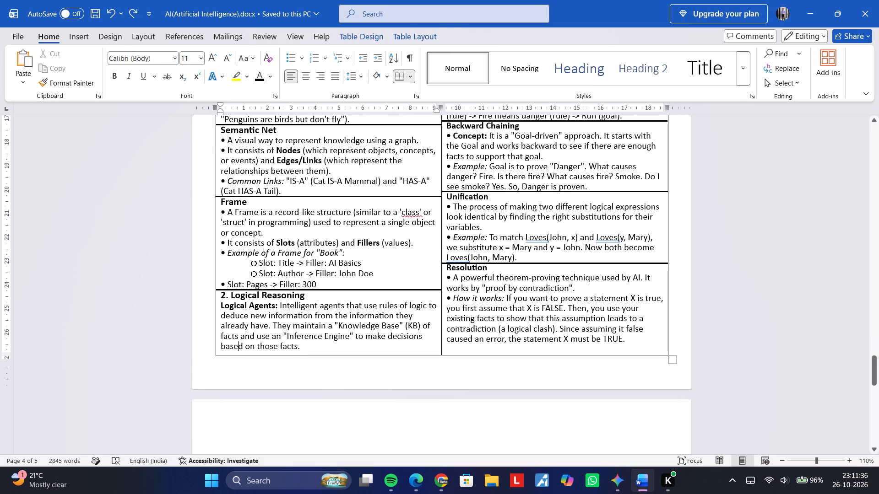
# Insert a one-row, two-column table on the blank page after the Logical Reasoning notes, leaving an empty line above it.
pyautogui.click(271, 428)
pyautogui.scroll(-1, 271, 427)
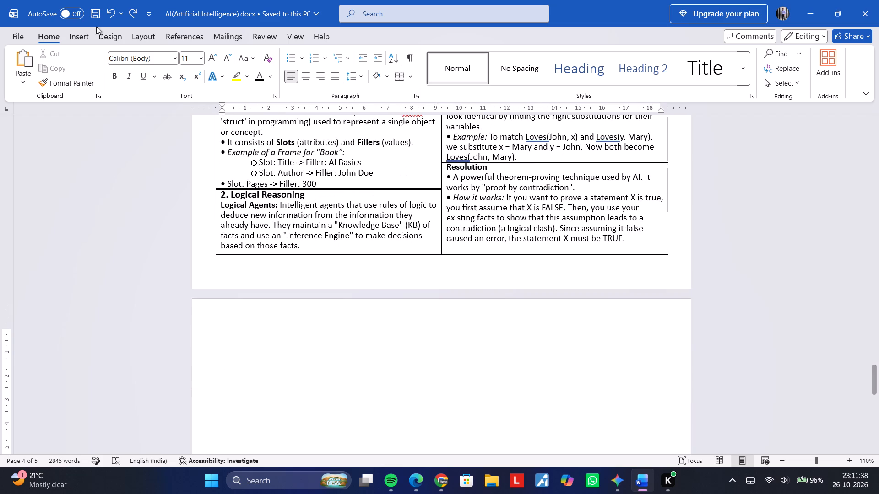
pyautogui.click(74, 31)
pyautogui.click(82, 61)
pyautogui.click(91, 62)
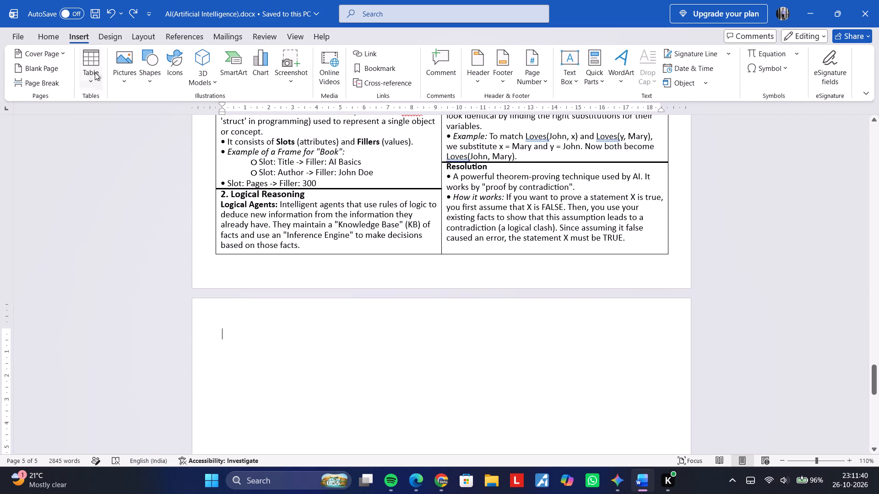
pyautogui.click(254, 316)
pyautogui.press('Return')
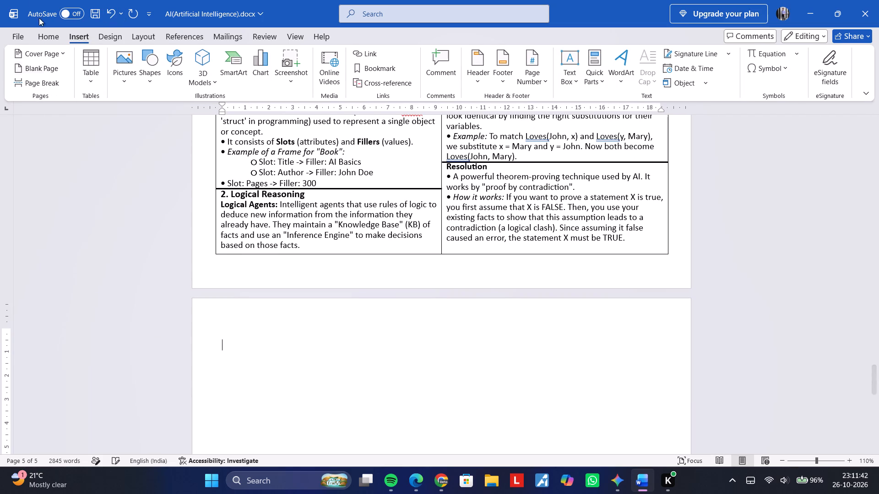
pyautogui.click(90, 75)
pyautogui.click(98, 113)
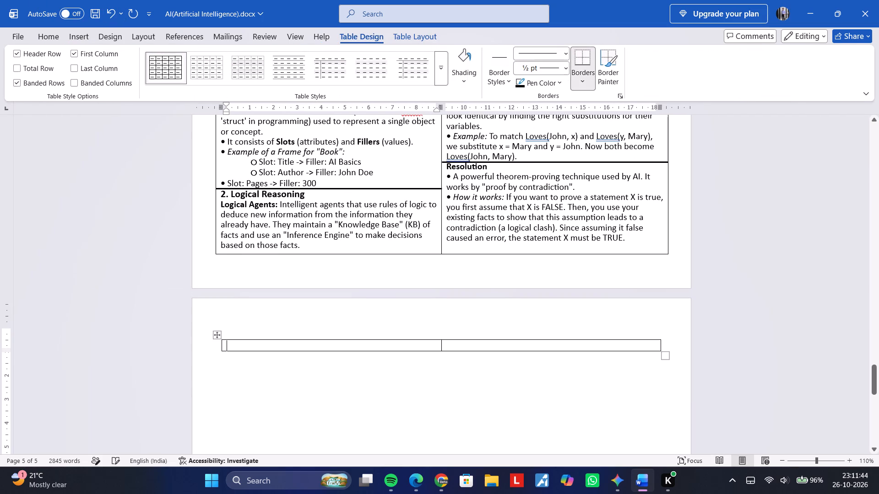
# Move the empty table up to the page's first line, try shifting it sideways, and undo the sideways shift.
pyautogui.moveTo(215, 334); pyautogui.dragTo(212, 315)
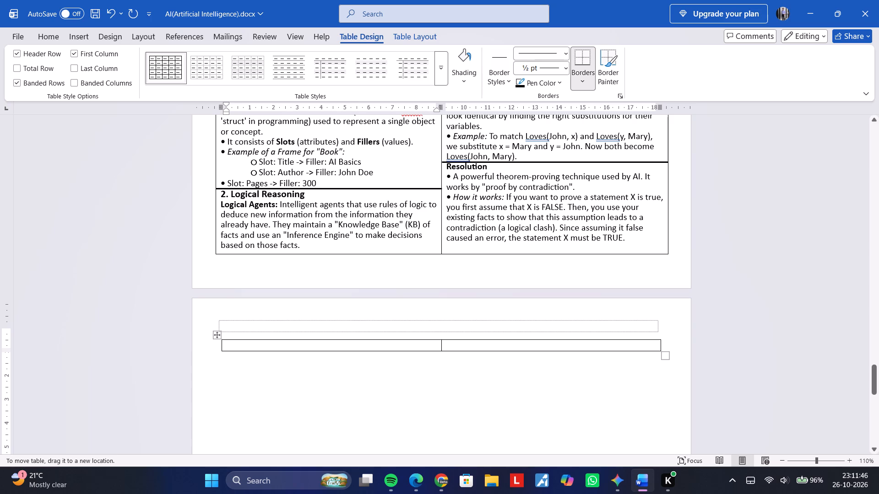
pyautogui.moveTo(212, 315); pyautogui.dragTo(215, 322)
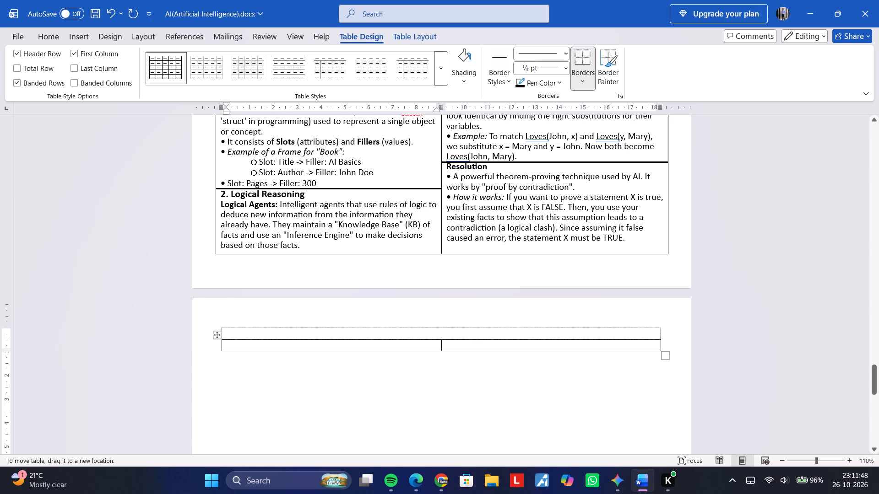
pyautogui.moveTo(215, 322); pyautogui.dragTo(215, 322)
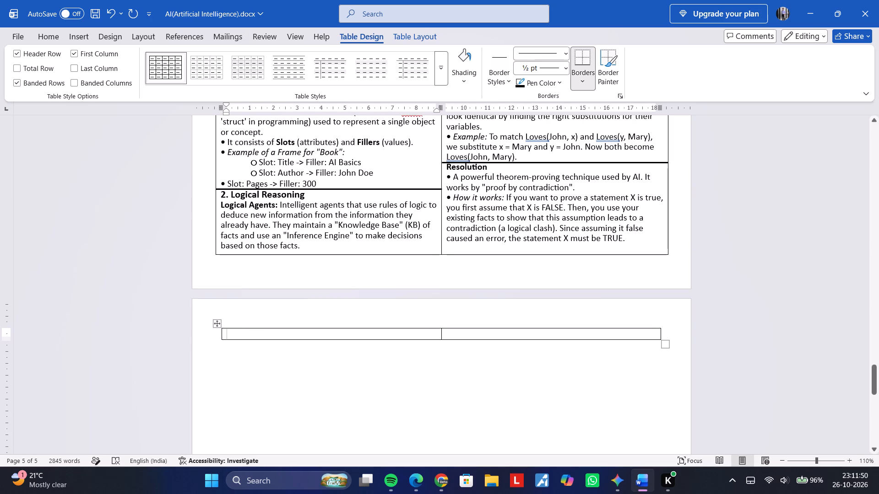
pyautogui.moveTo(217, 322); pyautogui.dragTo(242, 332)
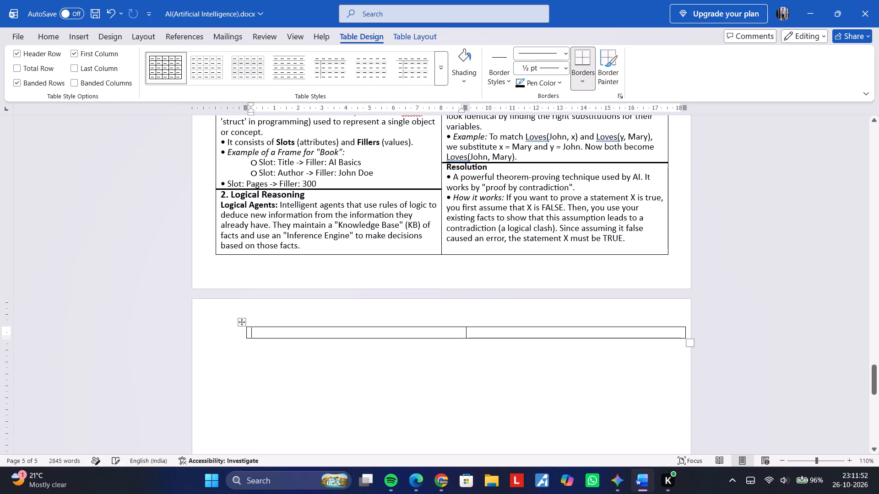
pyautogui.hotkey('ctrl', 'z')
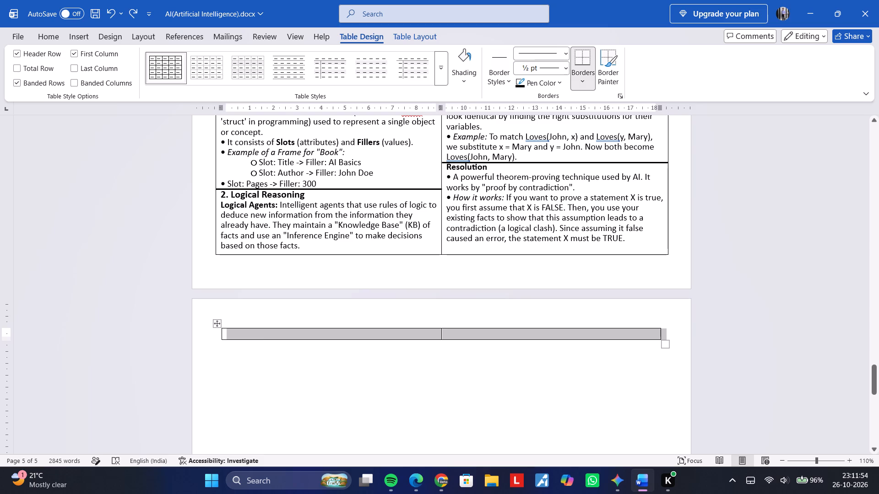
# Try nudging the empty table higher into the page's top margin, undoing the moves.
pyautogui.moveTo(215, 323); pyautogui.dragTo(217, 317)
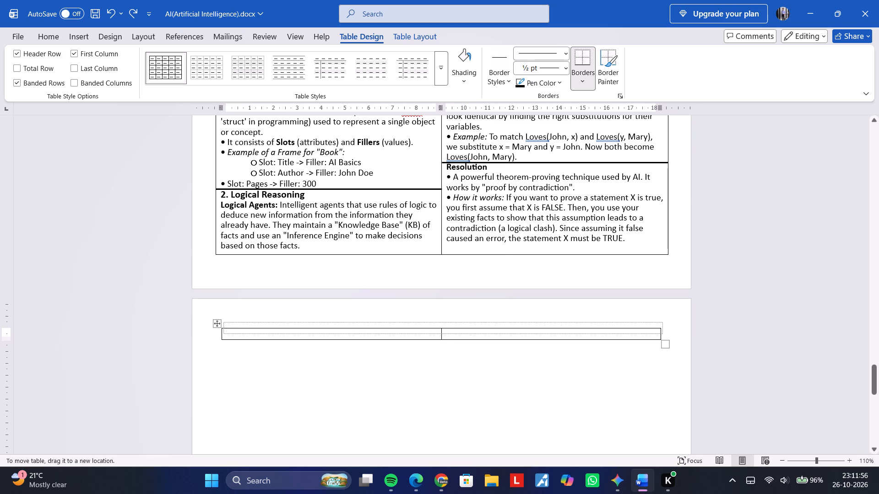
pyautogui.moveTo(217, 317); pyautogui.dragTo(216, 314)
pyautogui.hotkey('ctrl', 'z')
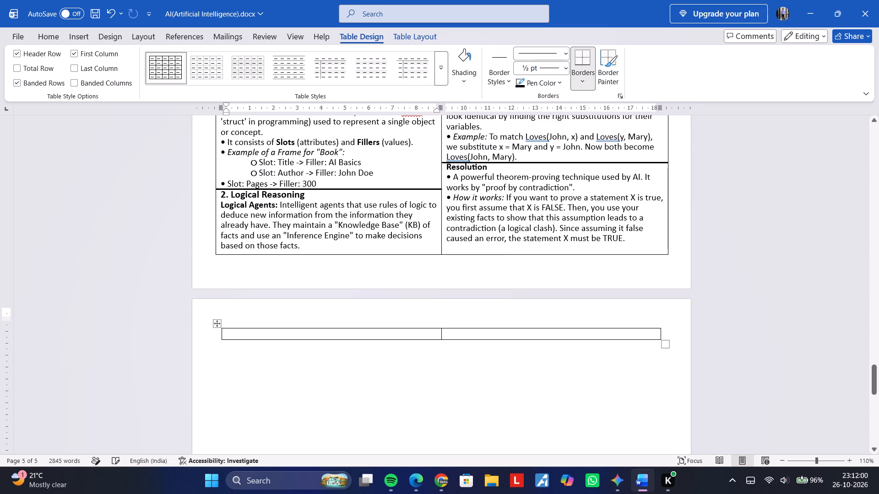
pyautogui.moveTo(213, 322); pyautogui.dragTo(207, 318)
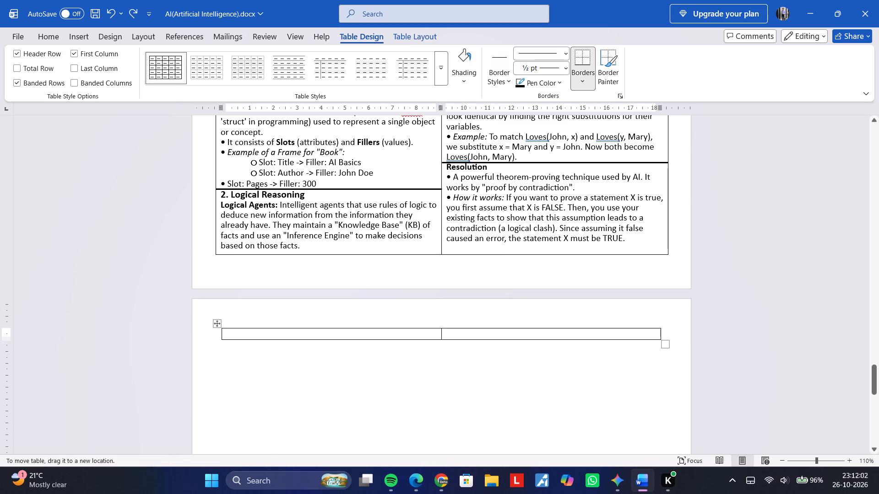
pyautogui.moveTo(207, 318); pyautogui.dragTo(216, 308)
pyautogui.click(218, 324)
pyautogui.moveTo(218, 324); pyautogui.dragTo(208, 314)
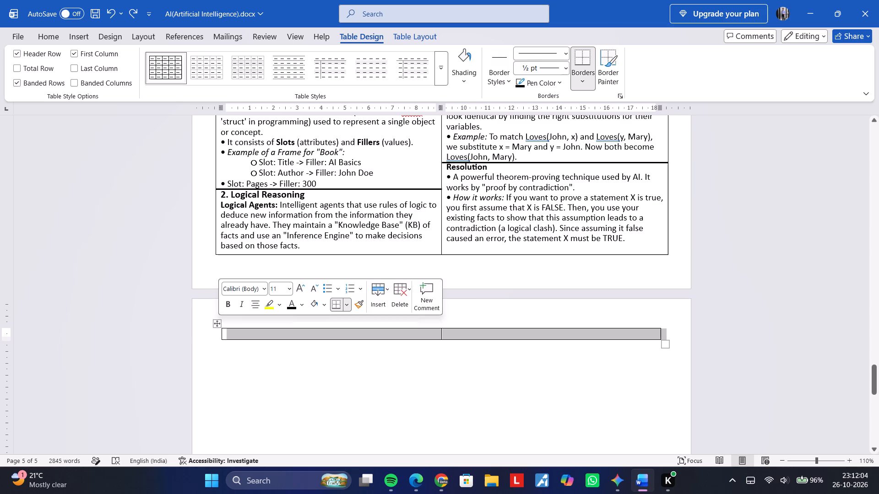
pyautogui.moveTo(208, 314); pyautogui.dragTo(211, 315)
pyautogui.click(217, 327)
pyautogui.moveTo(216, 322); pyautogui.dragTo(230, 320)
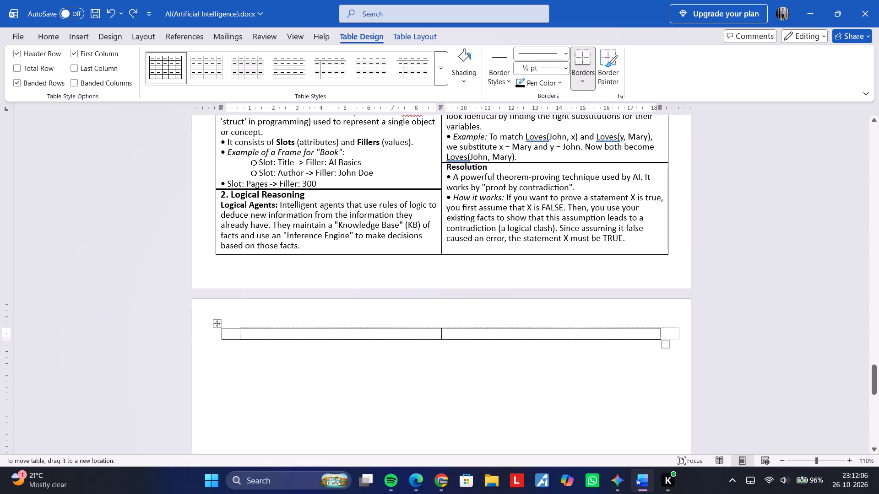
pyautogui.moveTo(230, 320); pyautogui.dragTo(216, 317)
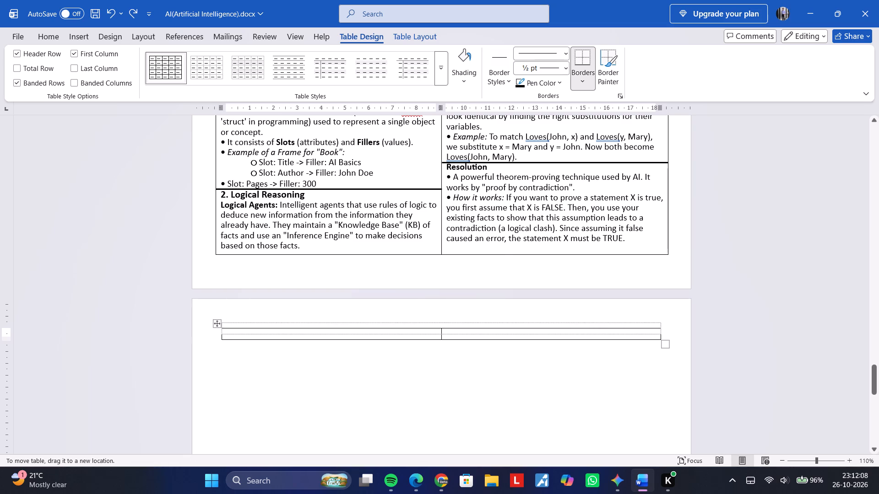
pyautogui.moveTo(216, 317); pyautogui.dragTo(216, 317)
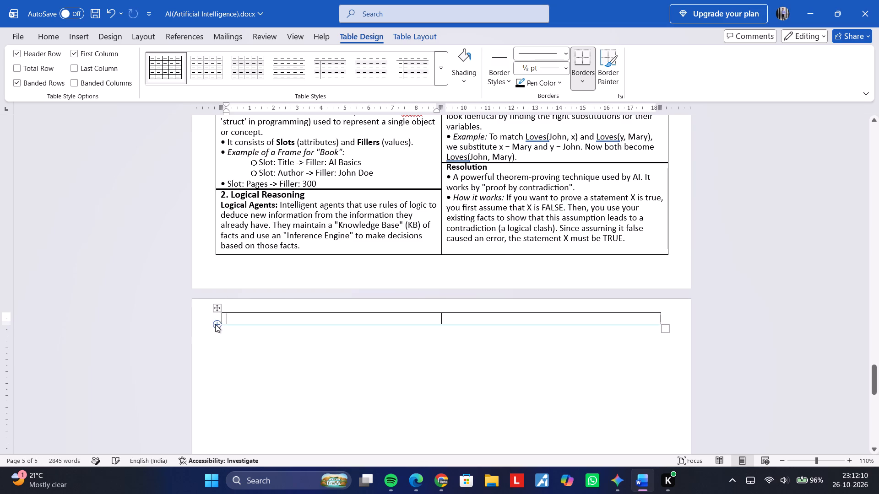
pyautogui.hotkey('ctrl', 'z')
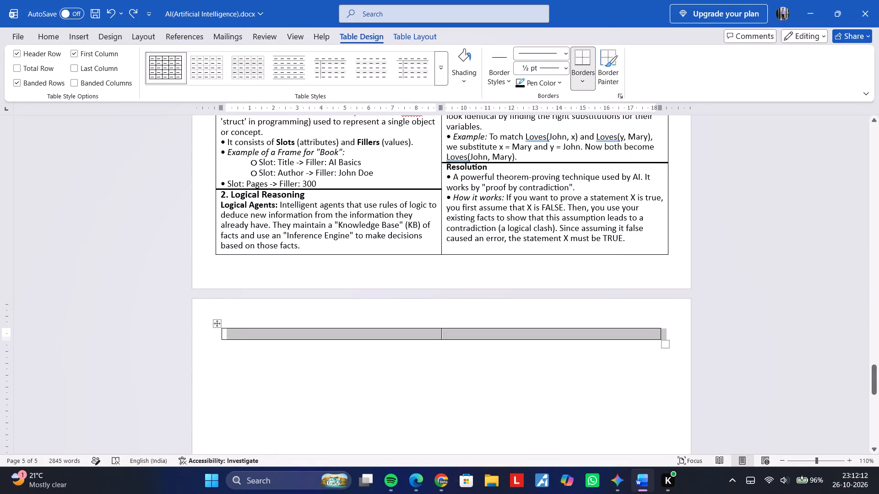
# Widen the empty two-column table on both sides so its outer edges line up with the Logical Reasoning notes table above.
pyautogui.moveTo(222, 333); pyautogui.dragTo(214, 331)
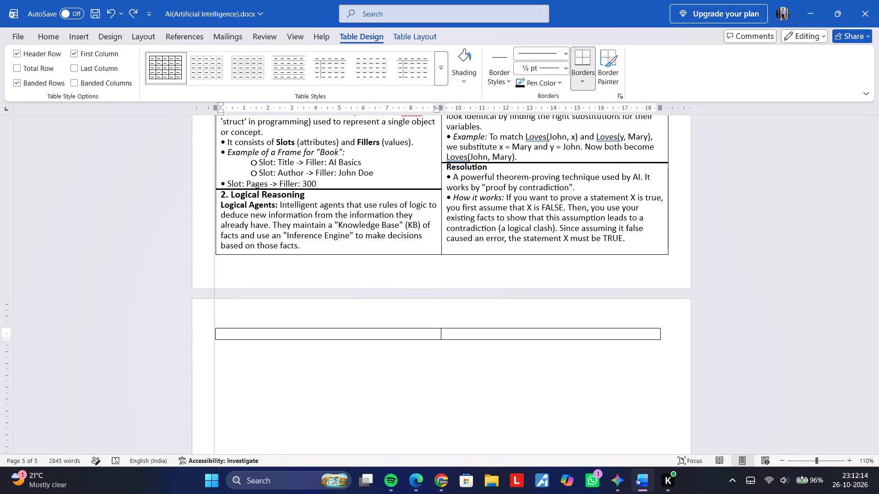
pyautogui.moveTo(214, 331); pyautogui.dragTo(216, 331)
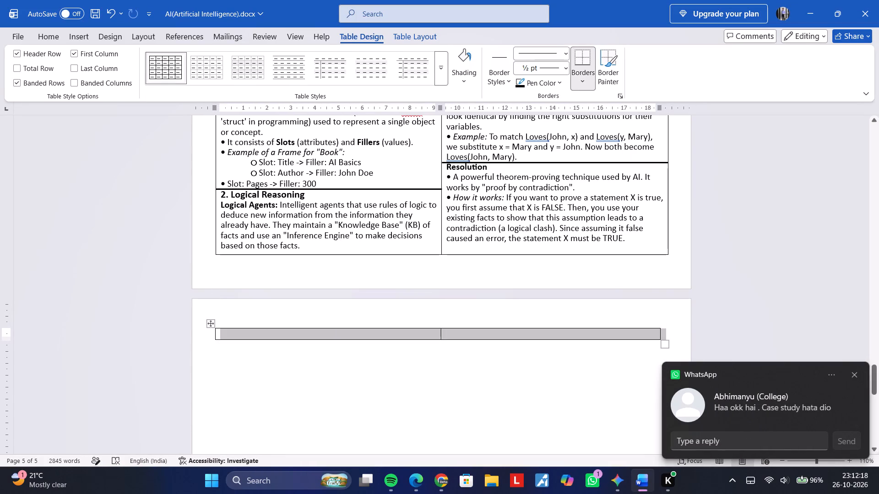
pyautogui.moveTo(660, 333); pyautogui.dragTo(669, 333)
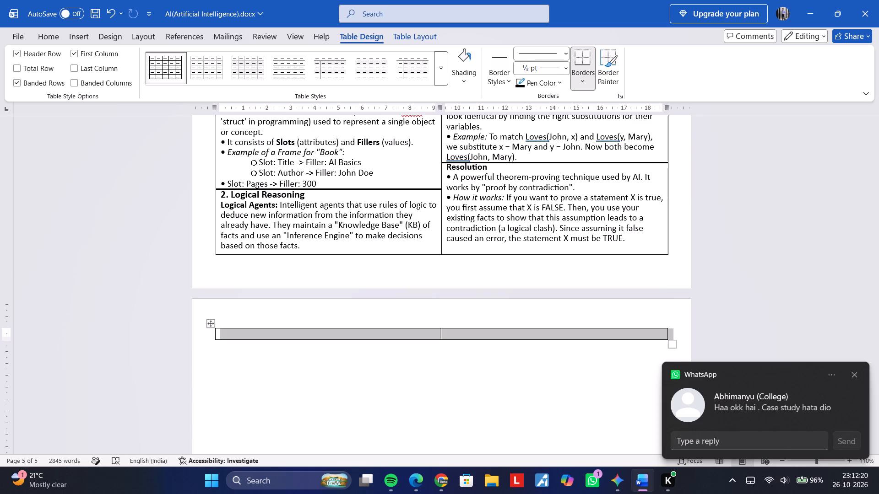
pyautogui.click(569, 376)
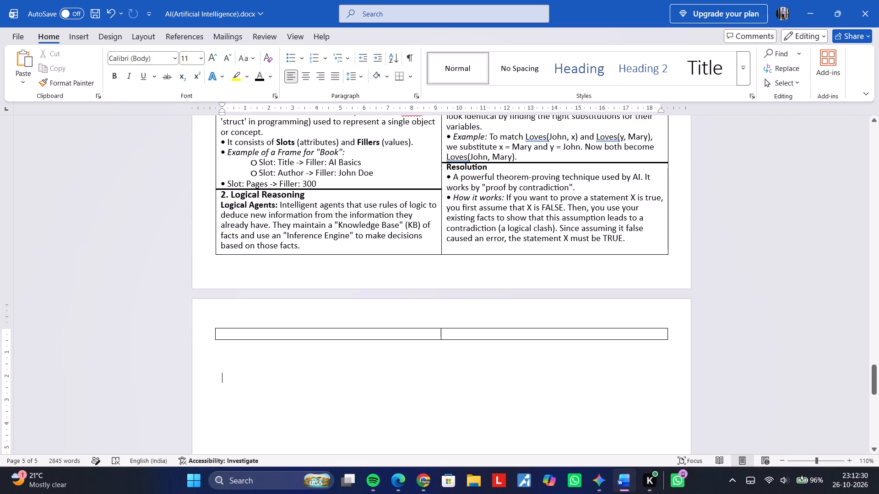
# Paste the copied Unit 4 Learning & Expert Systems notes below the empty two-column table.
pyautogui.rightClick(619, 430)
pyautogui.click(307, 364)
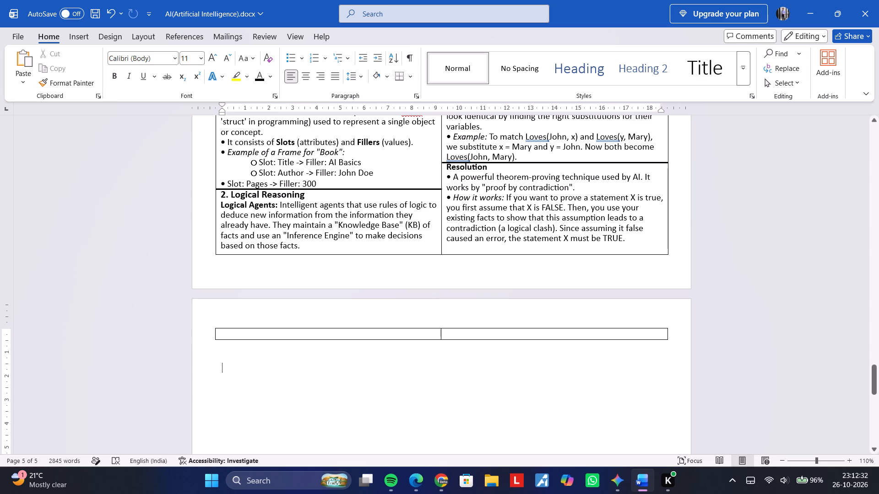
pyautogui.click(291, 357)
pyautogui.hotkey('ctrl', 'v')
# Delete the "Lo bhai, yeh rahi poori Unit 4" introductory paragraph and the blank lines before the UNIT 4: LEARNING & EXPERT SYSTEMS heading.
pyautogui.scroll(8, 322, 377)
pyautogui.scroll(-3, 322, 377)
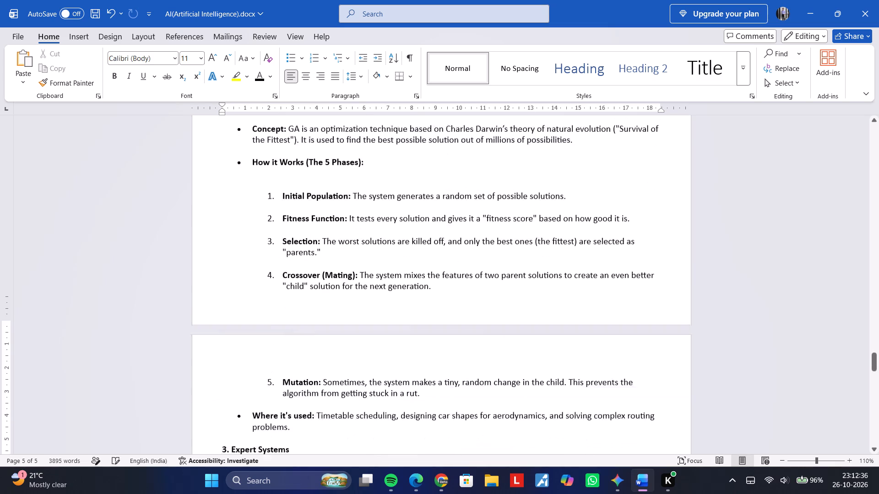
pyautogui.scroll(14, 322, 377)
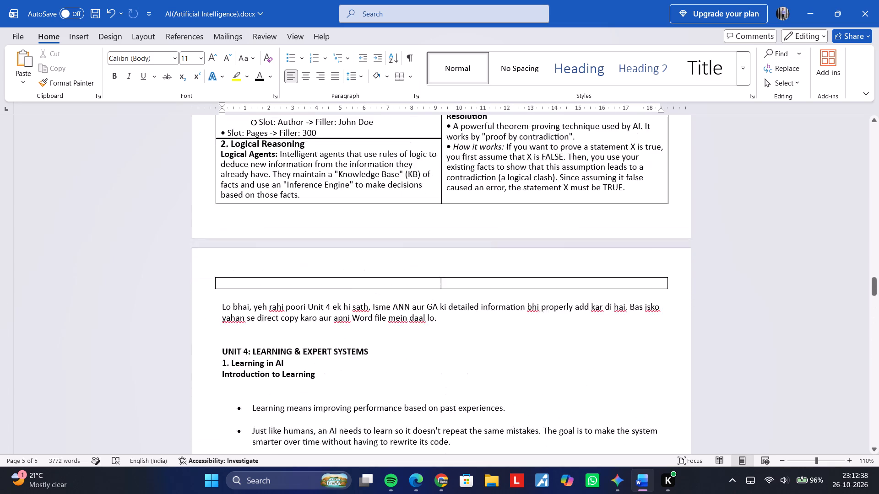
pyautogui.scroll(1, 315, 376)
pyautogui.scroll(-2, 315, 376)
pyautogui.click(362, 264)
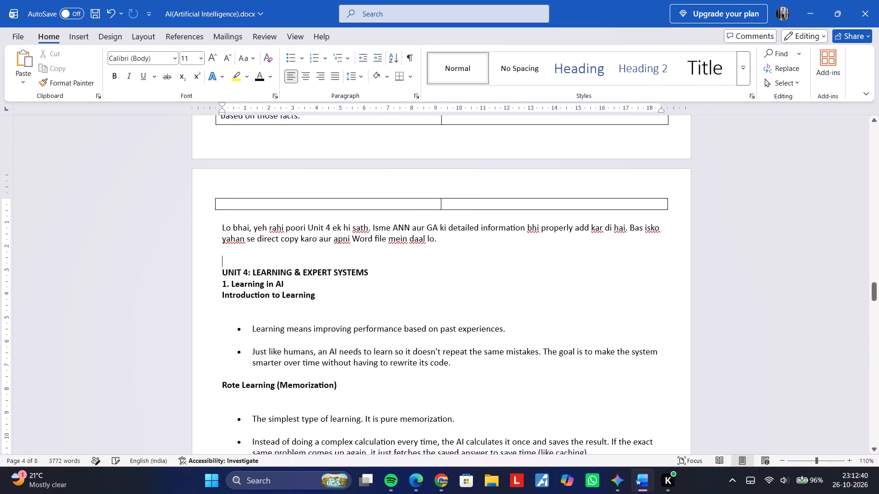
pyautogui.hotkey('ctrl', 'BackSpace')
pyautogui.hotkey('ctrl', 'BackSpace')
pyautogui.hotkey('ctrl', 'BackSpace')
pyautogui.hotkey('ctrl', 'BackSpace')
pyautogui.hotkey('ctrl', 'BackSpace')
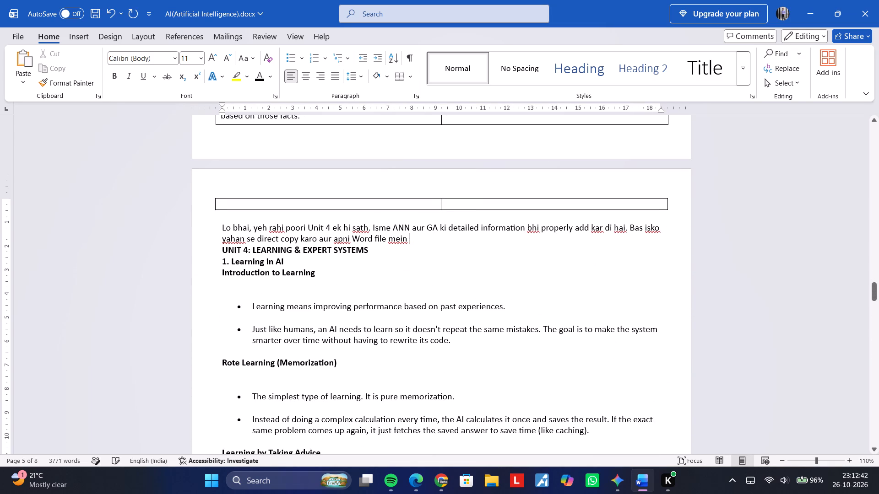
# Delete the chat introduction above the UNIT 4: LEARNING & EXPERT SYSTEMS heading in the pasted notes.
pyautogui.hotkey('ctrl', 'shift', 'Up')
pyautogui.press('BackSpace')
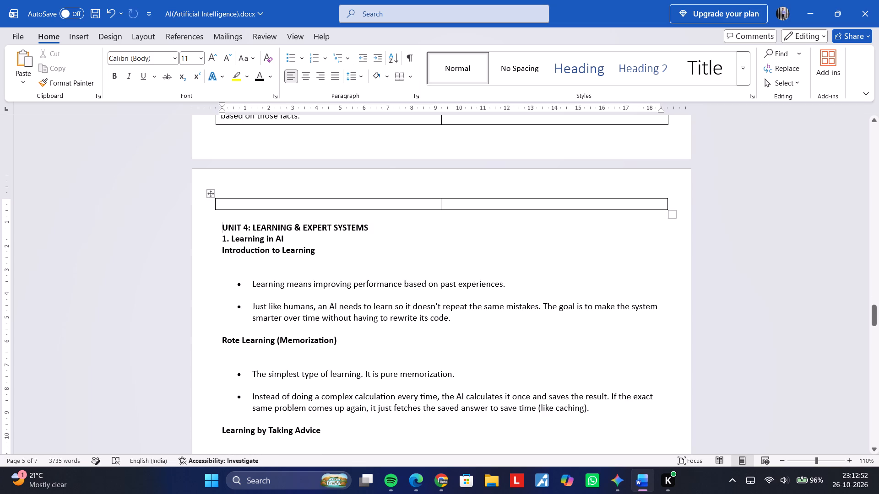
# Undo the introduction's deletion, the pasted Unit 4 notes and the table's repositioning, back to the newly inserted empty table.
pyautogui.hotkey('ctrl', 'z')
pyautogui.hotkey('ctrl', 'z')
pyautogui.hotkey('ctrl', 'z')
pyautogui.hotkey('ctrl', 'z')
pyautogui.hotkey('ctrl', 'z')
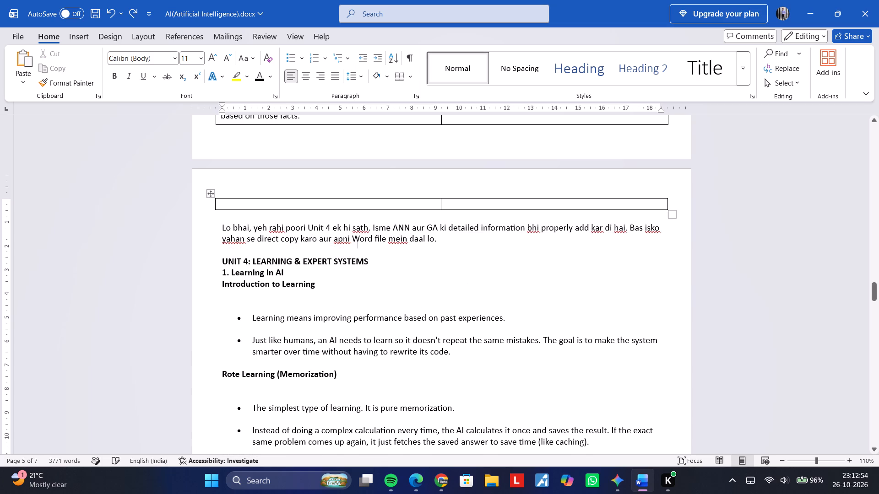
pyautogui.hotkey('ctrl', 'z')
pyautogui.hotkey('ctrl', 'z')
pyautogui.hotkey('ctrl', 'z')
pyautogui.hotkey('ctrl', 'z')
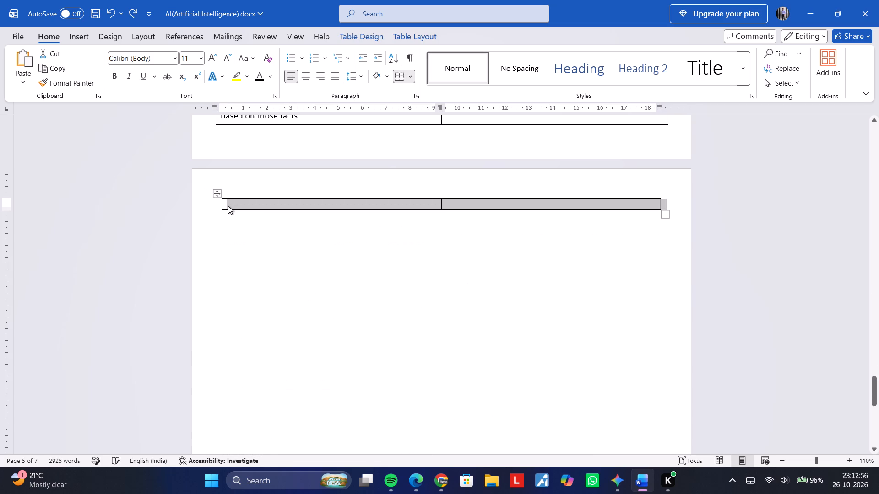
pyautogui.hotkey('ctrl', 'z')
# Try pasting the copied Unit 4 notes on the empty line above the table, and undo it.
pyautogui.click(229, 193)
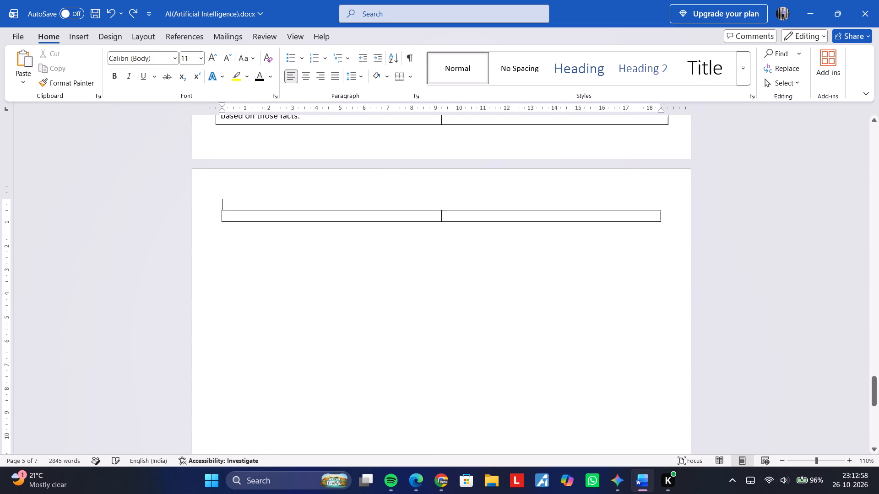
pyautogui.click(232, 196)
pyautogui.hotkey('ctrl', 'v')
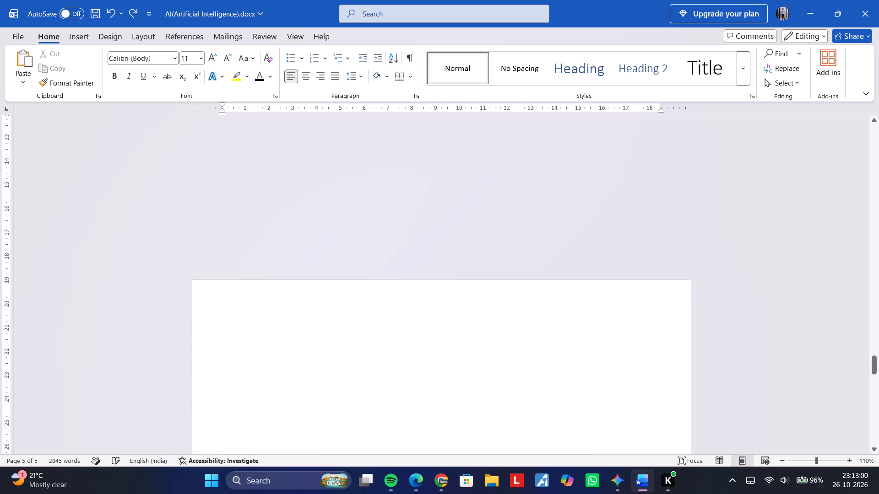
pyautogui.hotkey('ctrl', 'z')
# Paste the copied Unit 4 notes below the empty two-column table.
pyautogui.click(264, 185)
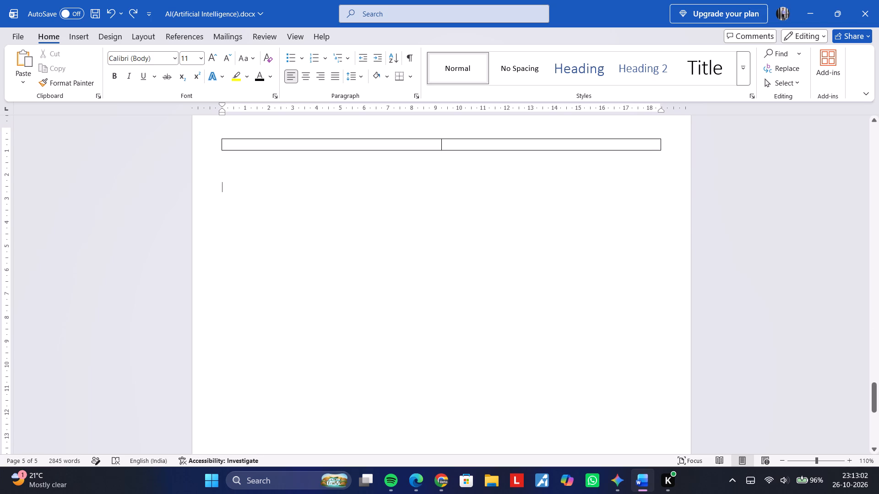
pyautogui.hotkey('ctrl', 'v')
# Move the heading UNIT 4: LEARNING & EXPERT SYSTEMS from the pasted notes to the line above the empty table.
pyautogui.scroll(3, 309, 200)
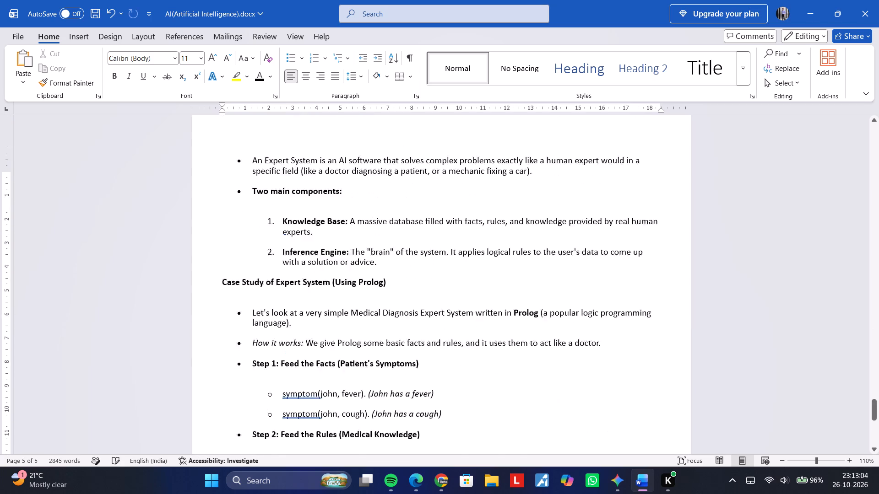
pyautogui.scroll(8, 309, 200)
pyautogui.scroll(-2, 310, 211)
pyautogui.scroll(7, 310, 211)
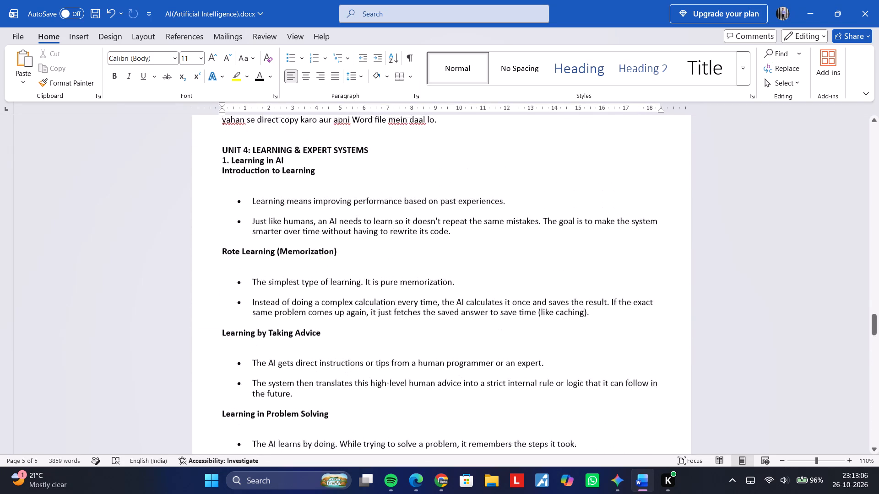
pyautogui.scroll(2, 310, 211)
pyautogui.scroll(-2, 310, 211)
pyautogui.moveTo(376, 251); pyautogui.dragTo(267, 257)
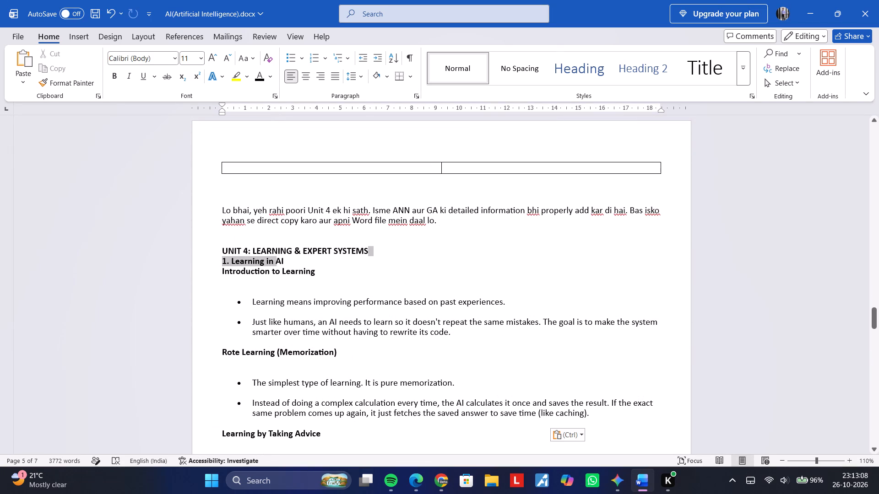
pyautogui.moveTo(267, 257); pyautogui.dragTo(214, 247)
pyautogui.moveTo(232, 252); pyautogui.dragTo(237, 140)
pyautogui.click(244, 155)
pyautogui.click(248, 170)
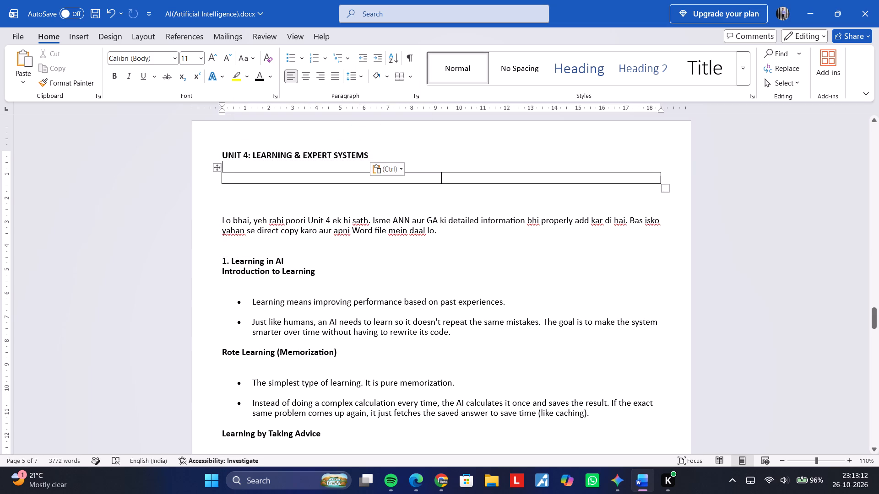
# Move the empty table up so it sits directly beneath the UNIT 4: LEARNING & EXPERT SYSTEMS heading.
pyautogui.click(227, 178)
pyautogui.moveTo(216, 169); pyautogui.dragTo(225, 156)
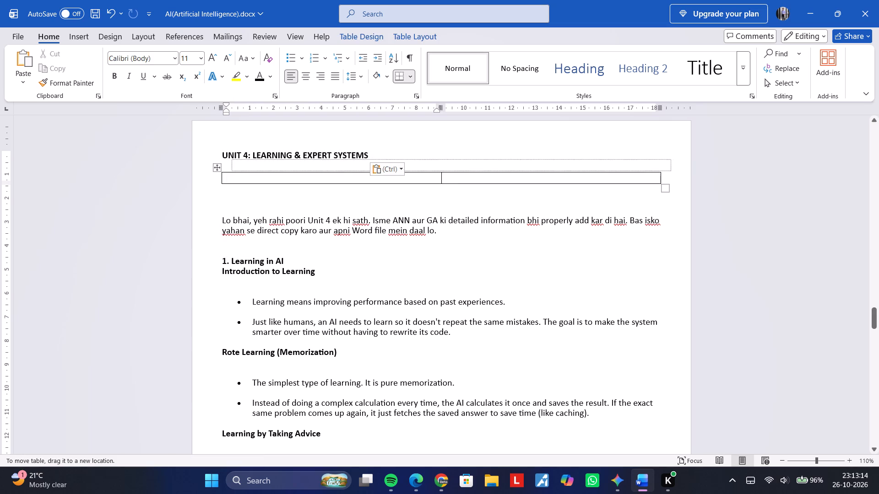
pyautogui.moveTo(225, 156); pyautogui.dragTo(215, 158)
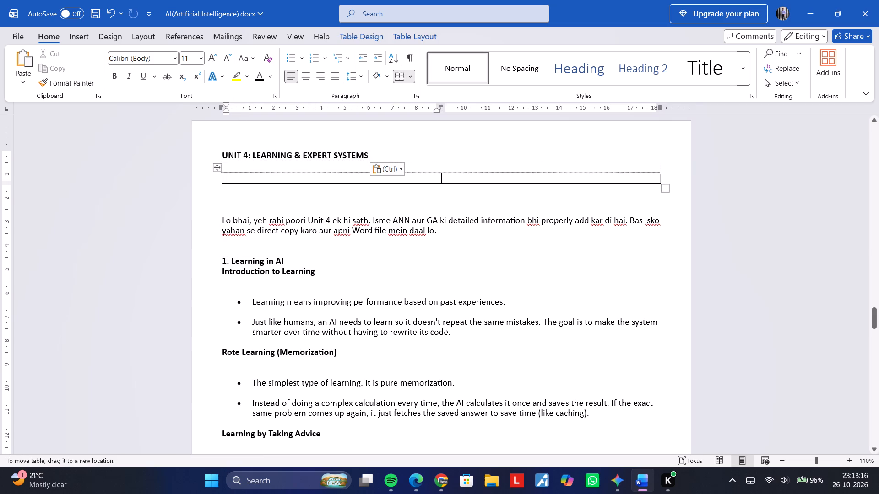
pyautogui.moveTo(215, 158); pyautogui.dragTo(216, 158)
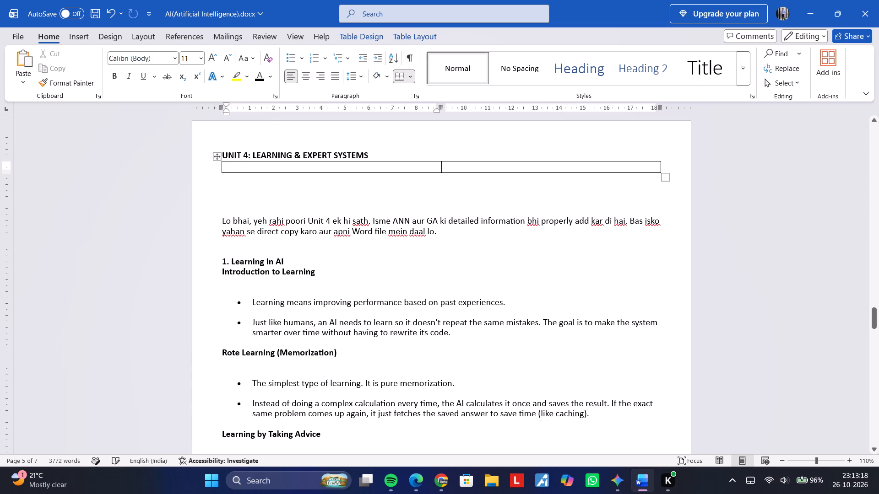
# Examine the two-column layout of the earlier units' notes, and return to the empty line below the Unit 4 table.
pyautogui.scroll(10, 275, 216)
pyautogui.scroll(-1, 275, 216)
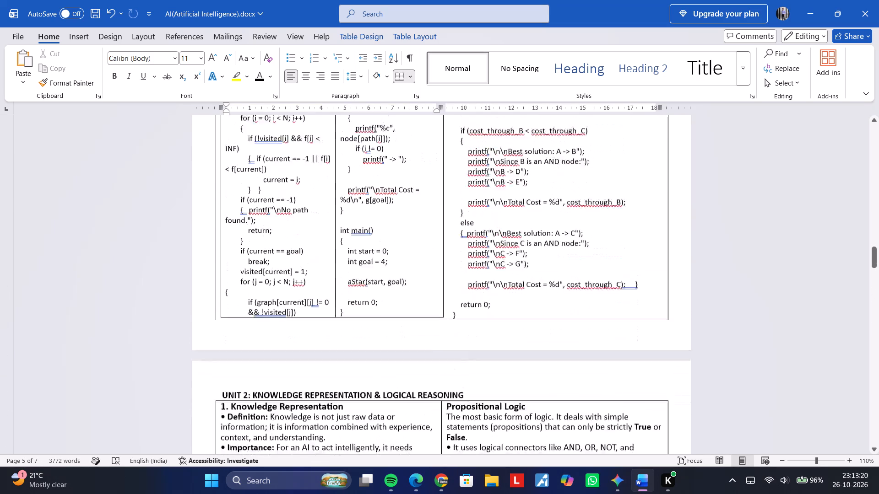
pyautogui.scroll(-3, 277, 233)
pyautogui.scroll(2, 277, 234)
pyautogui.scroll(-2, 277, 234)
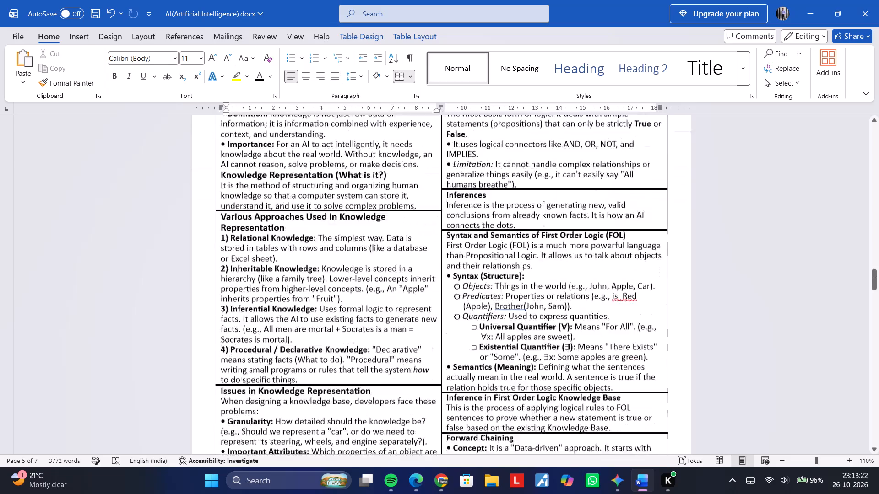
pyautogui.scroll(-1, 277, 234)
pyautogui.scroll(20, 277, 234)
pyautogui.scroll(9, 277, 234)
pyautogui.scroll(-2, 282, 234)
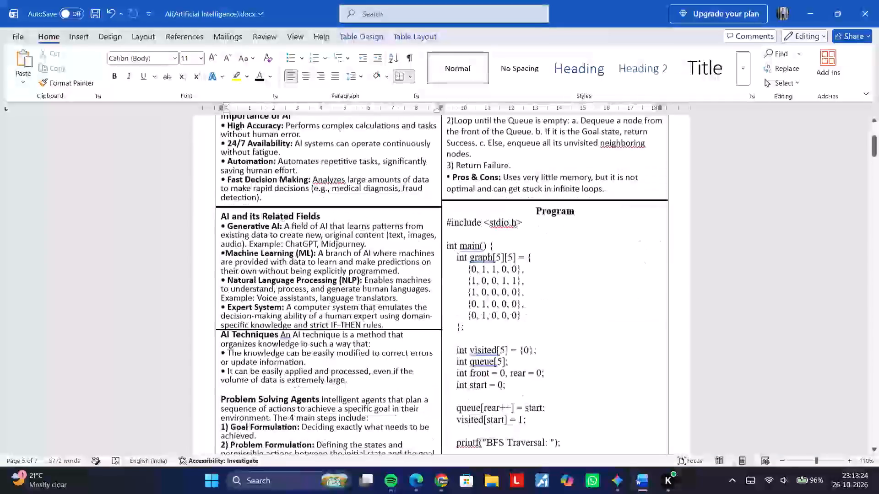
pyautogui.scroll(-20, 283, 234)
pyautogui.scroll(-9, 283, 234)
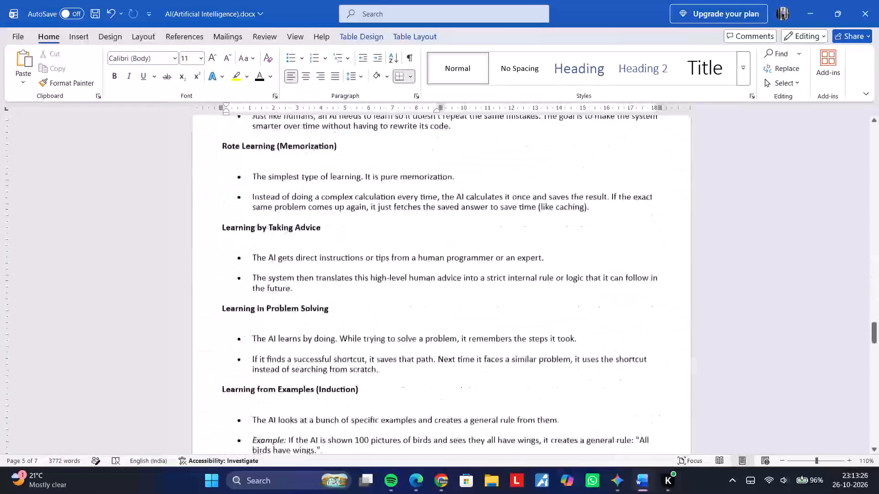
pyautogui.scroll(4, 283, 234)
pyautogui.click(280, 332)
pyautogui.scroll(-1, 269, 336)
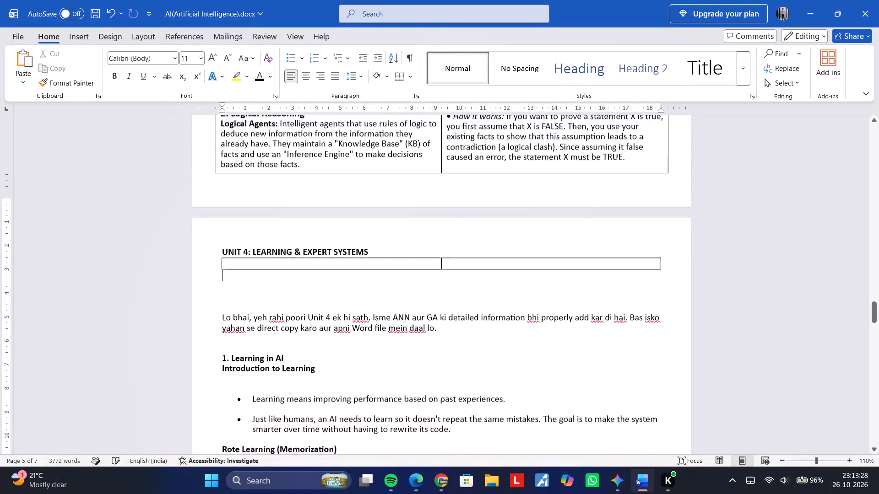
# Delete the Hinglish introduction and the blank lines between the empty Unit 4 table and the heading 1. Learning in AI.
pyautogui.click(347, 296)
pyautogui.moveTo(346, 296); pyautogui.dragTo(344, 296)
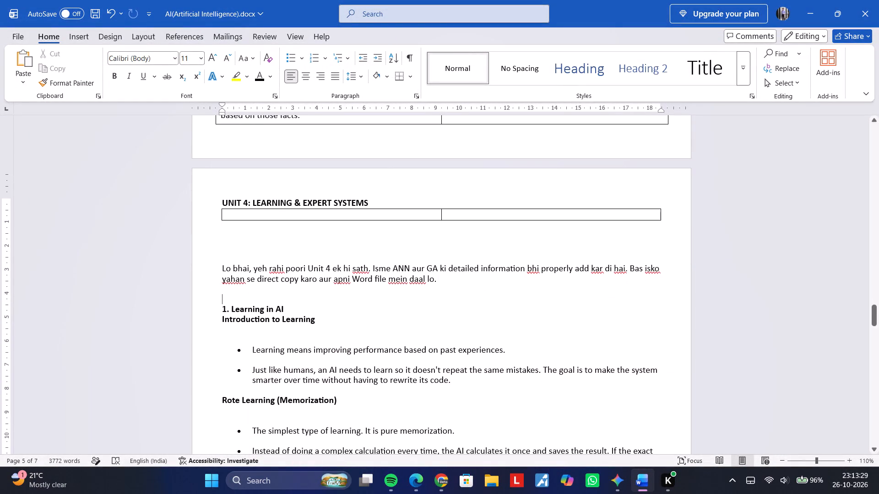
pyautogui.moveTo(344, 296); pyautogui.dragTo(206, 223)
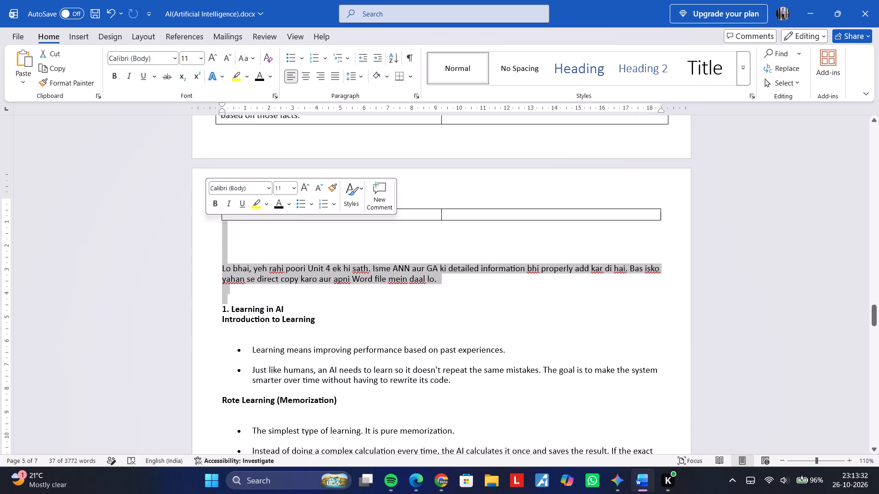
pyautogui.press('BackSpace')
# Remove the blank lines between the Introduction to Learning heading and its first bullet point.
pyautogui.press('Down')
pyautogui.press('Up')
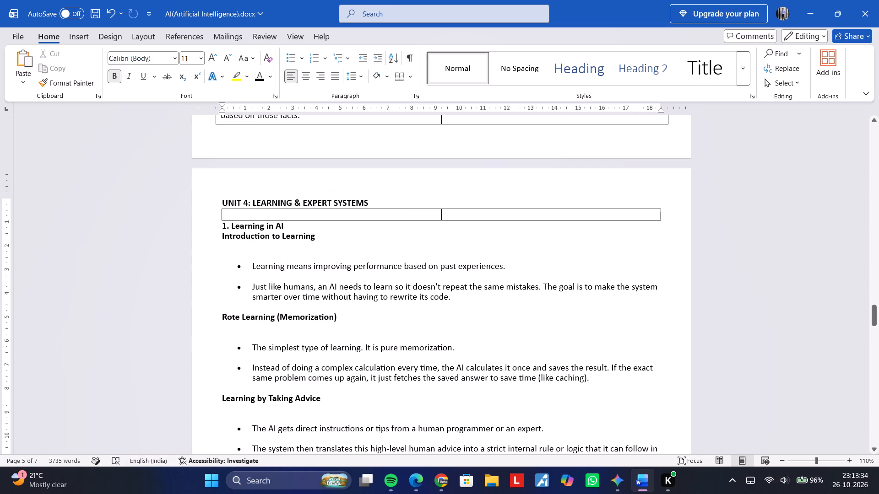
pyautogui.press('Down')
pyautogui.press('Down')
pyautogui.press('Down')
pyautogui.press('Down')
pyautogui.press('Up')
pyautogui.press('BackSpace')
pyautogui.press('BackSpace')
# Copy the inline bullet character before "Slot: Pages" in the previous unit's table, and return to the start of the first Introduction to Learning point.
pyautogui.scroll(1, 260, 222)
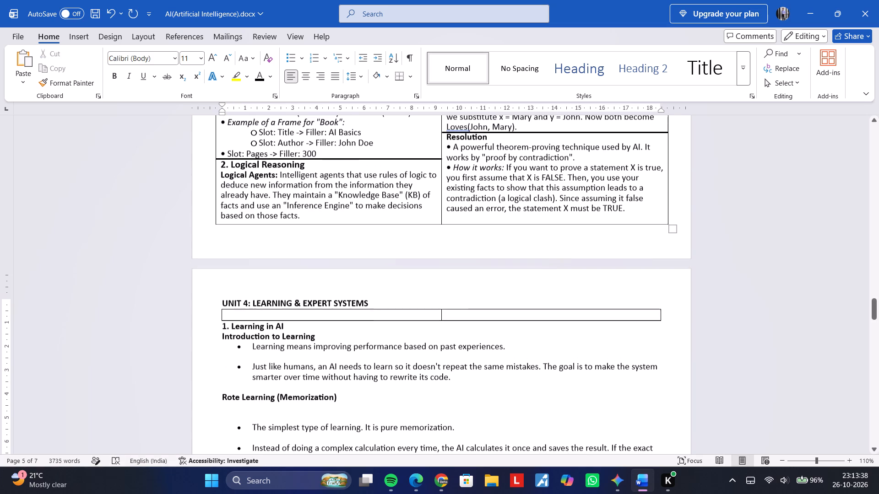
pyautogui.scroll(1, 242, 165)
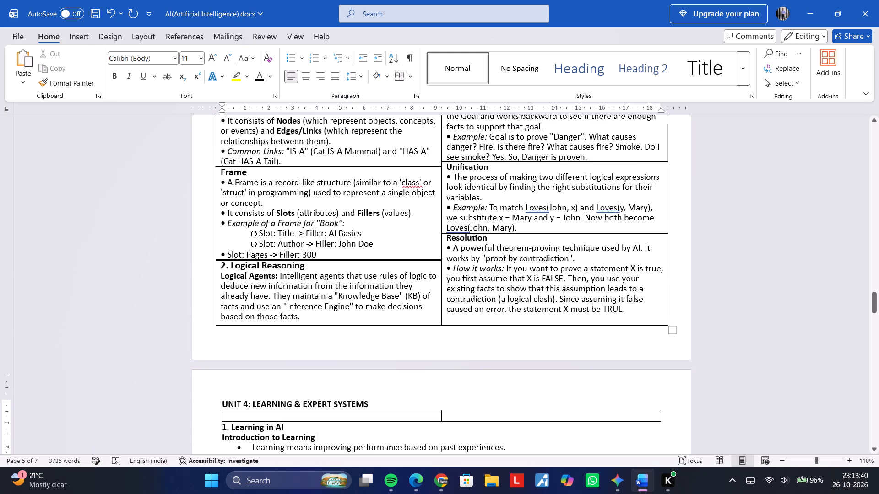
pyautogui.click(228, 255)
pyautogui.hotkey('ctrl', 'shift', 'Left')
pyautogui.hotkey('ctrl', 'c')
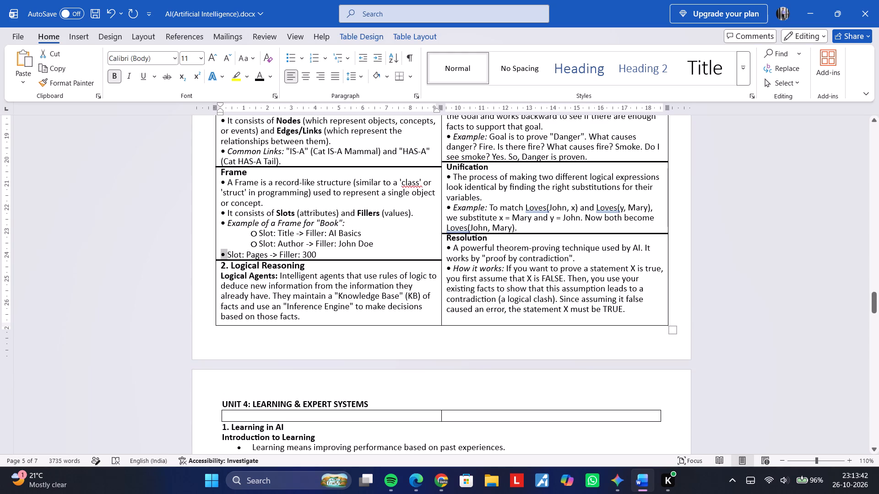
pyautogui.scroll(-1, 239, 260)
pyautogui.scroll(-1, 237, 307)
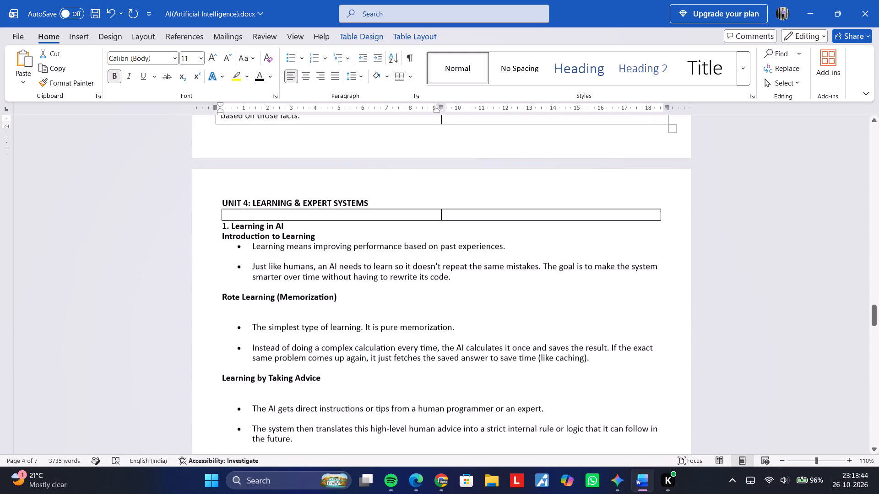
pyautogui.click(255, 243)
pyautogui.press('Left')
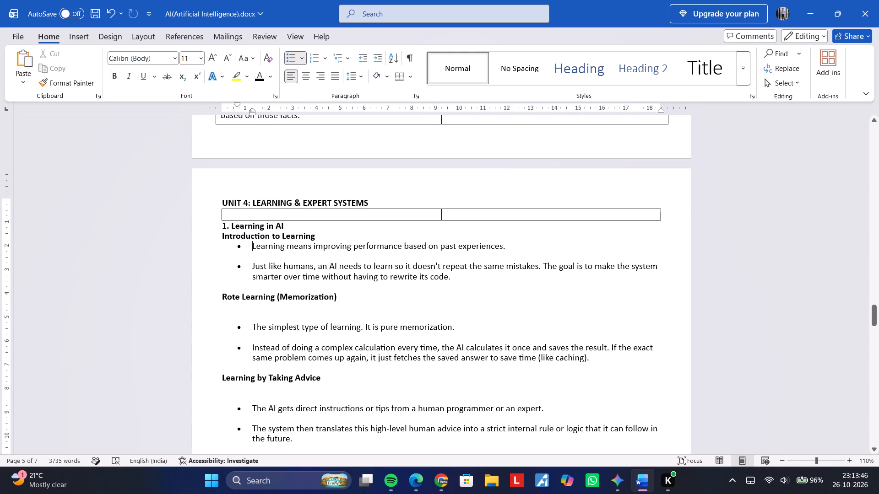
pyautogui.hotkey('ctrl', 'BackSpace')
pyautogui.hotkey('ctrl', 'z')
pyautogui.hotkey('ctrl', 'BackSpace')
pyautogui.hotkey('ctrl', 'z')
# Replace the indented list bullets of both Introduction to Learning points with the copied inline bullet, flush left without a blank line between them.
pyautogui.press('BackSpace')
pyautogui.press('BackSpace')
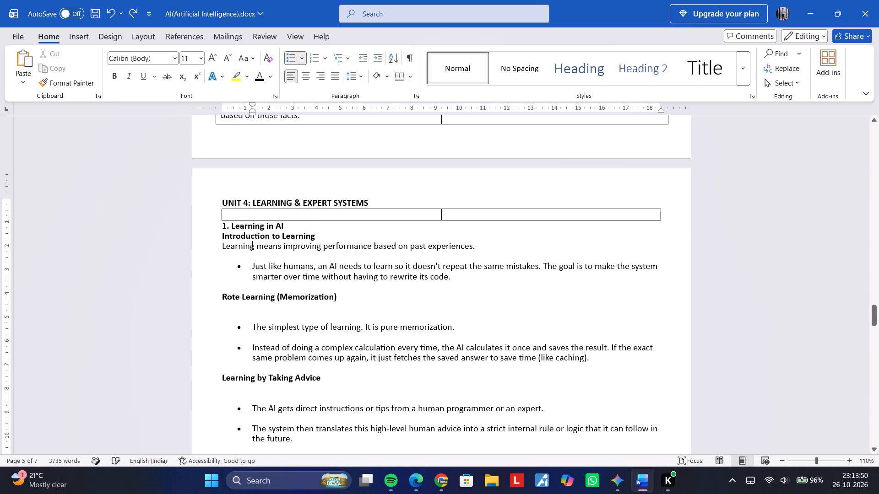
pyautogui.hotkey('ctrl', 'v')
pyautogui.press('Down')
pyautogui.press('Down')
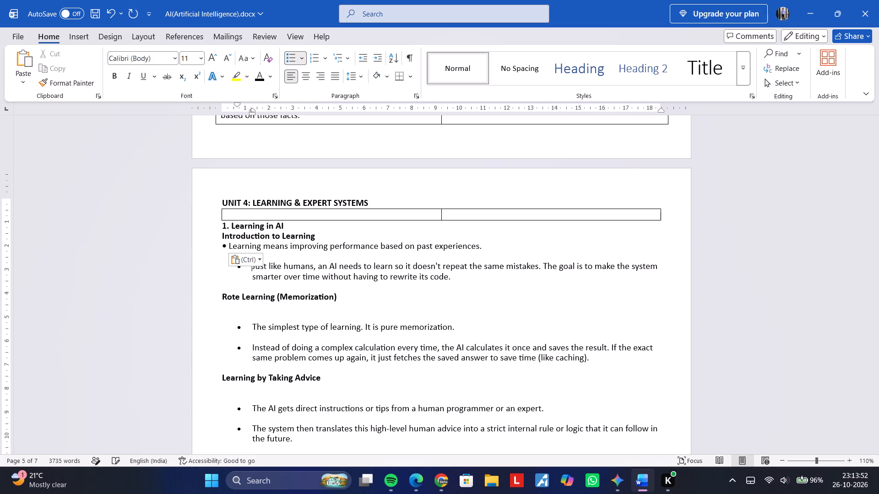
pyautogui.press('BackSpace')
pyautogui.press('BackSpace')
pyautogui.press('BackSpace')
pyautogui.hotkey('ctrl', 'v')
# Remove a blank line beneath the Rote Learning (Memorization) heading.
pyautogui.press('Down')
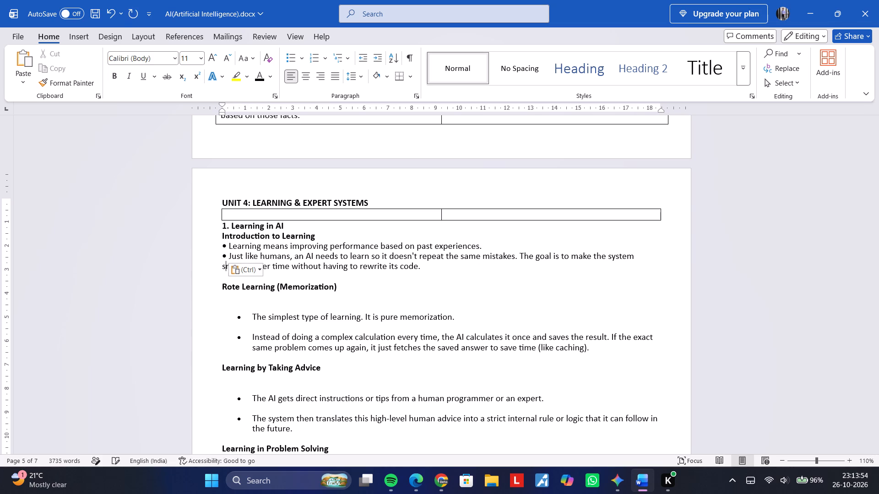
pyautogui.press('Down')
pyautogui.press('Down')
pyautogui.press('Down')
pyautogui.press('Down')
pyautogui.press('Up')
pyautogui.press('BackSpace')
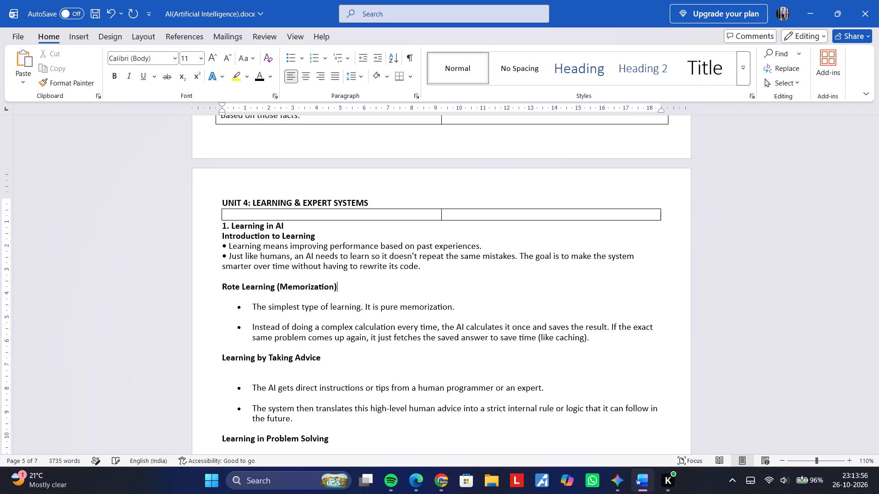
# Make the first Rote Learning point a flush-left line directly beneath its heading, starting with the copied inline bullet.
pyautogui.press('Down')
pyautogui.press('Down')
pyautogui.press('Left')
pyautogui.hotkey('ctrl', 'Left')
pyautogui.hotkey('ctrl', 'Left')
pyautogui.hotkey('ctrl', 'Left')
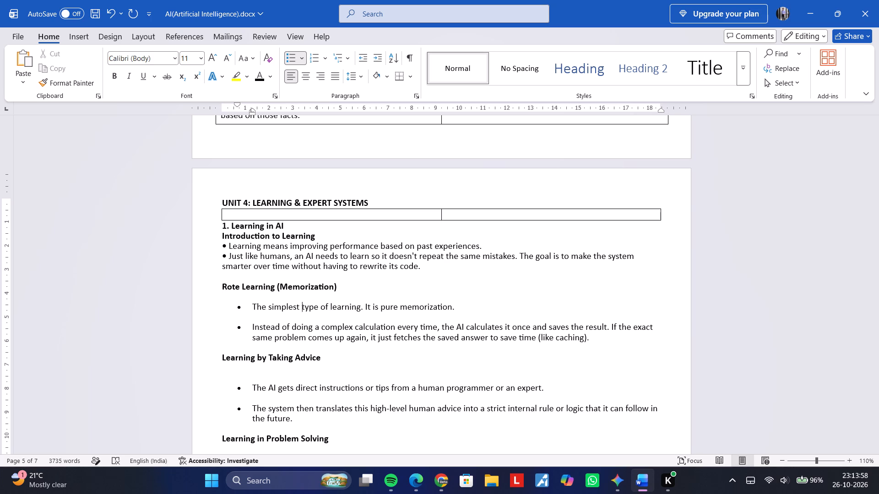
pyautogui.hotkey('ctrl', 'Left')
pyautogui.hotkey('ctrl', 'Left')
pyautogui.press('BackSpace')
pyautogui.press('BackSpace')
pyautogui.press('BackSpace')
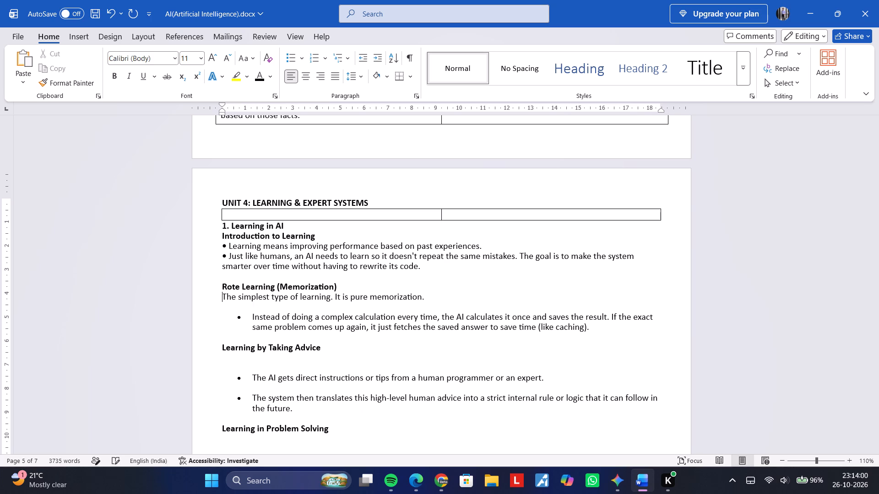
pyautogui.hotkey('ctrl', 'v')
# Replace the list bullet of the second Rote Learning point with the inline bullet, flush left directly beneath the first point.
pyautogui.press('Down')
pyautogui.press('Down')
pyautogui.press('=')
pyautogui.press('BackSpace')
pyautogui.press('BackSpace')
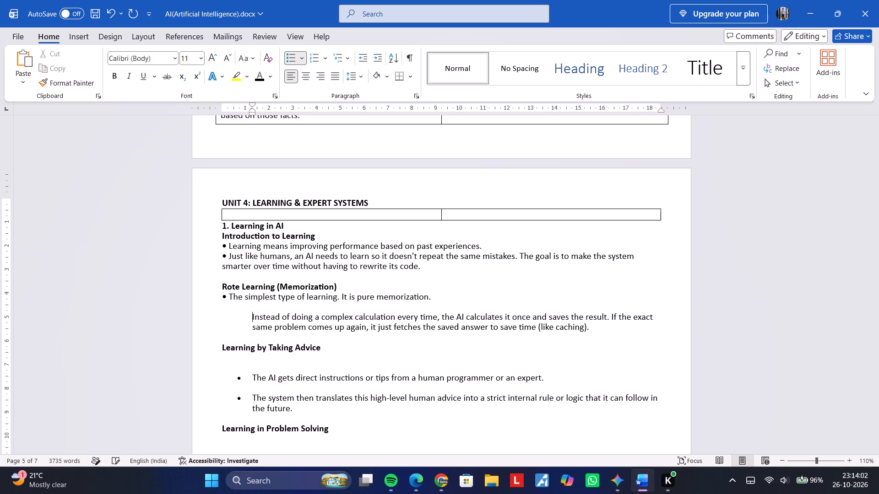
pyautogui.press('BackSpace')
pyautogui.press('BackSpace')
pyautogui.hotkey('ctrl', 'v')
# Bring the first Learning by Taking Advice point flush left directly beneath its heading, starting with the inline bullet instead of the list bullet.
pyautogui.press('Down')
pyautogui.press('Down')
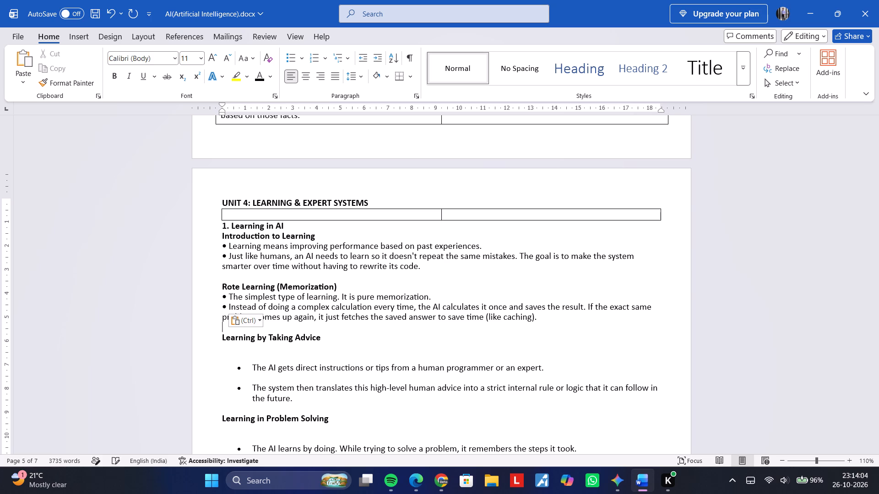
pyautogui.press('Down')
pyautogui.press('Down')
pyautogui.press('Down')
pyautogui.press('Down')
pyautogui.press('BackSpace')
pyautogui.press('BackSpace')
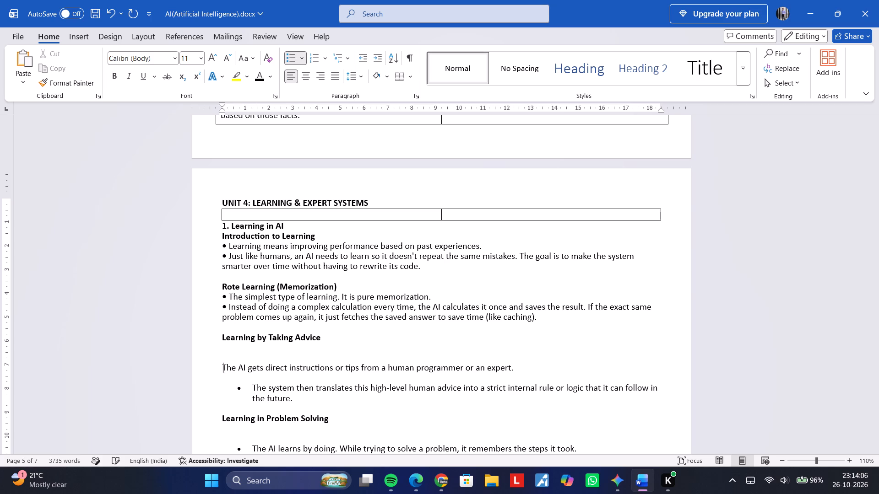
pyautogui.press('BackSpace')
pyautogui.press('BackSpace')
pyautogui.hotkey('ctrl', 'v')
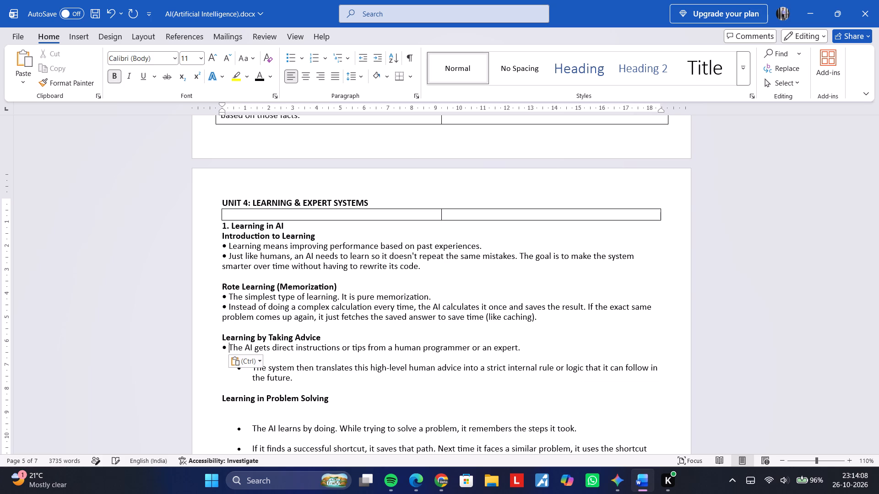
# Replace the list bullet of the second Learning by Taking Advice point with the copied inline bullet.
pyautogui.press('Down')
pyautogui.press('Down')
pyautogui.press('BackSpace')
pyautogui.press('BackSpace')
pyautogui.press('BackSpace')
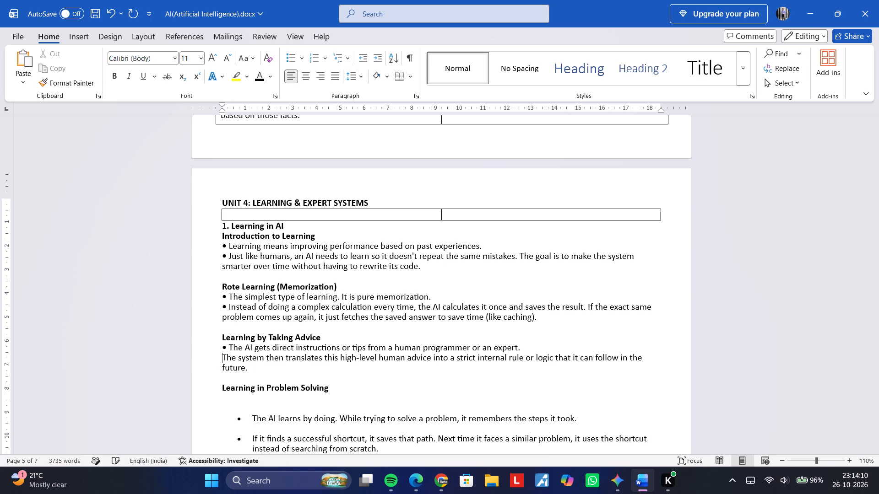
pyautogui.hotkey('ctrl', 'c')
pyautogui.press('Down')
pyautogui.press('Down')
pyautogui.press('Down')
pyautogui.hotkey('ctrl', 'z')
pyautogui.hotkey('ctrl', 'z')
pyautogui.hotkey('ctrl', 'v')
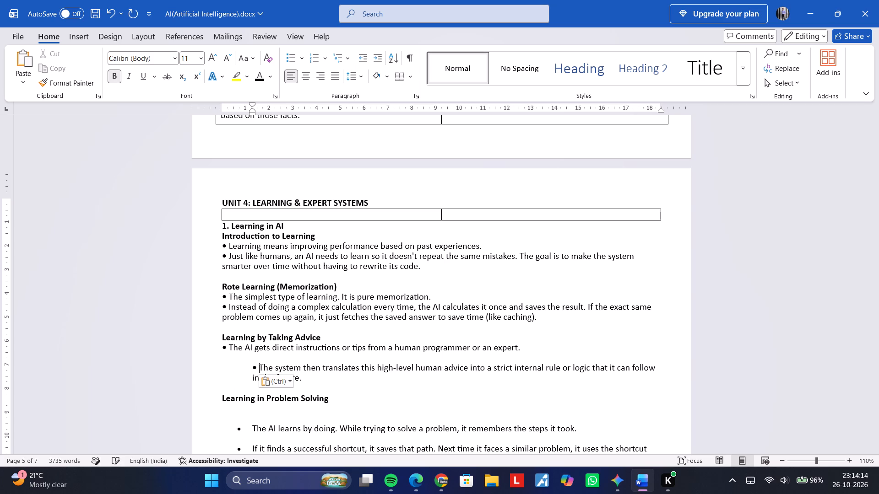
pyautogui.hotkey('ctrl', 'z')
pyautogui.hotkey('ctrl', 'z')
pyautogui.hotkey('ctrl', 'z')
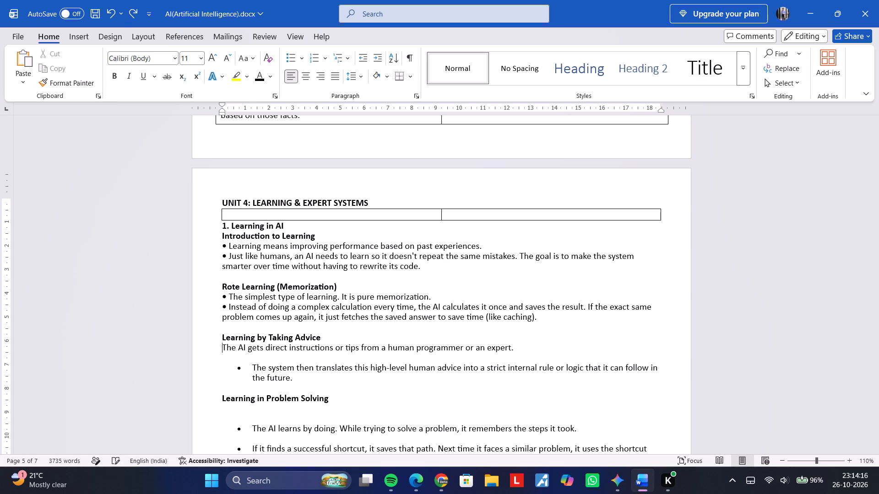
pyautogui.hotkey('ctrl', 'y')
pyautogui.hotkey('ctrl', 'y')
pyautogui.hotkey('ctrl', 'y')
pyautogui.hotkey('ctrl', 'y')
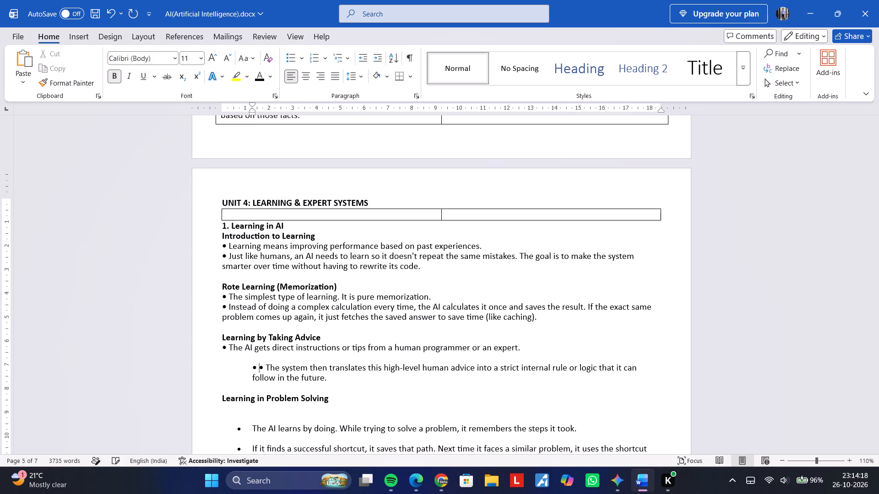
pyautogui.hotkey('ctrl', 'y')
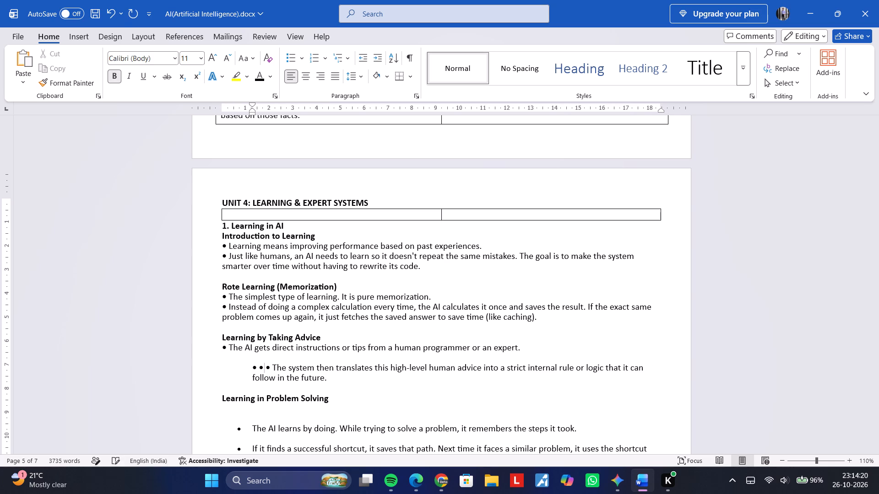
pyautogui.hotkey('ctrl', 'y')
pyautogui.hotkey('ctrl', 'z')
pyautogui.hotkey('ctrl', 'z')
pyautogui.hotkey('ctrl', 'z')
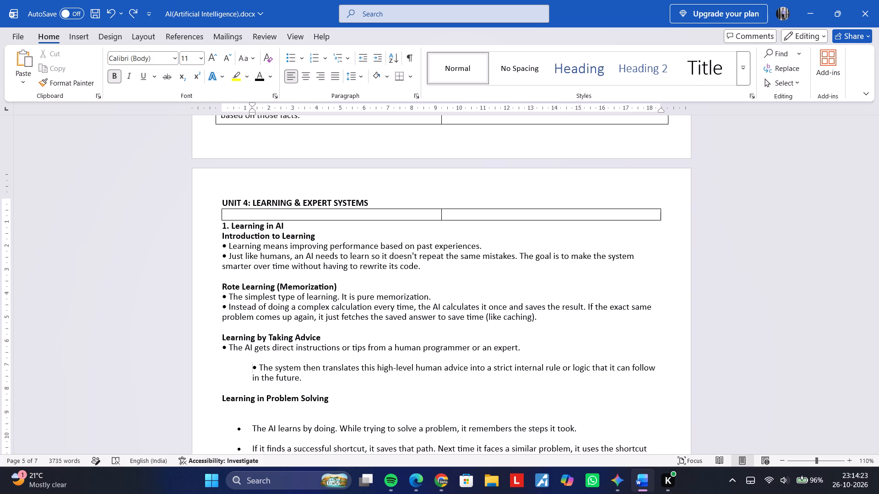
# Remove the indent of the second Learning by Taking Advice point and the blank line above it.
pyautogui.press('BackSpace')
pyautogui.press('Up')
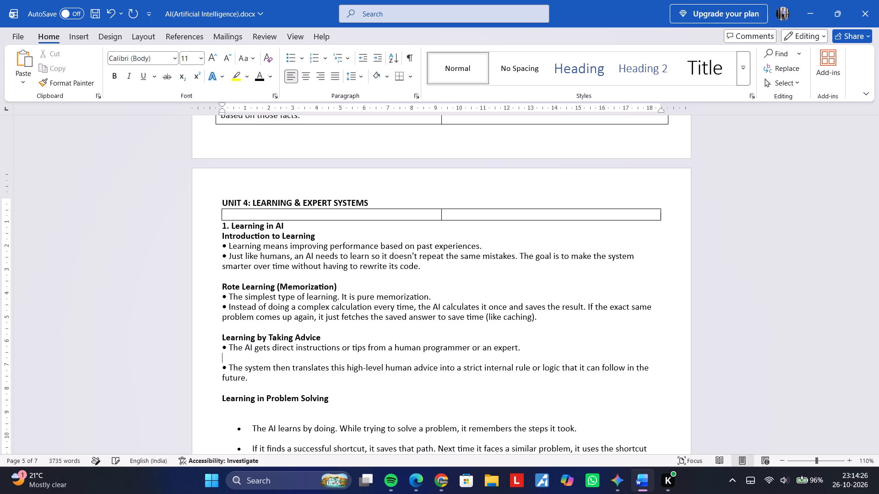
pyautogui.press('BackSpace')
# Bring the first Learning in Problem Solving point flush left directly beneath its heading, with the inline bullet replacing the list bullet.
pyautogui.press('Down')
pyautogui.press('Down')
pyautogui.press('Down')
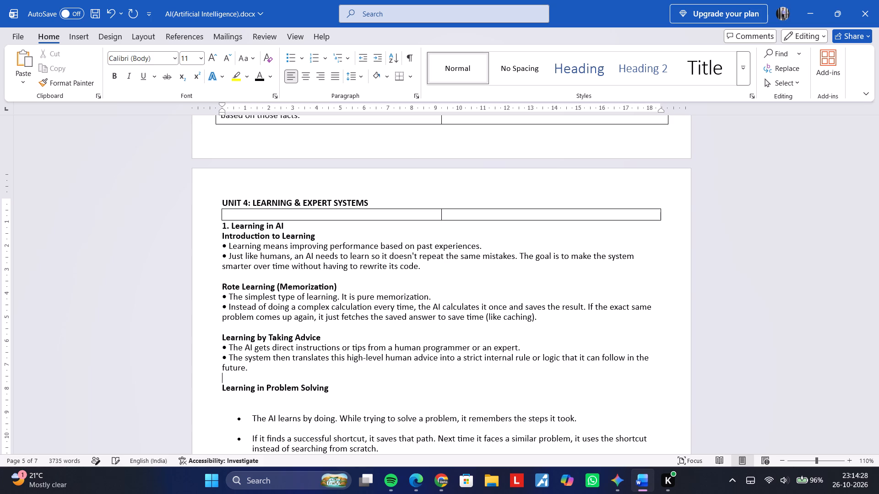
pyautogui.press('Down')
pyautogui.press('Down')
pyautogui.press('Down')
pyautogui.press('Down')
pyautogui.press('Up')
pyautogui.press('Right')
pyautogui.press('Right')
pyautogui.press('BackSpace')
pyautogui.press('BackSpace')
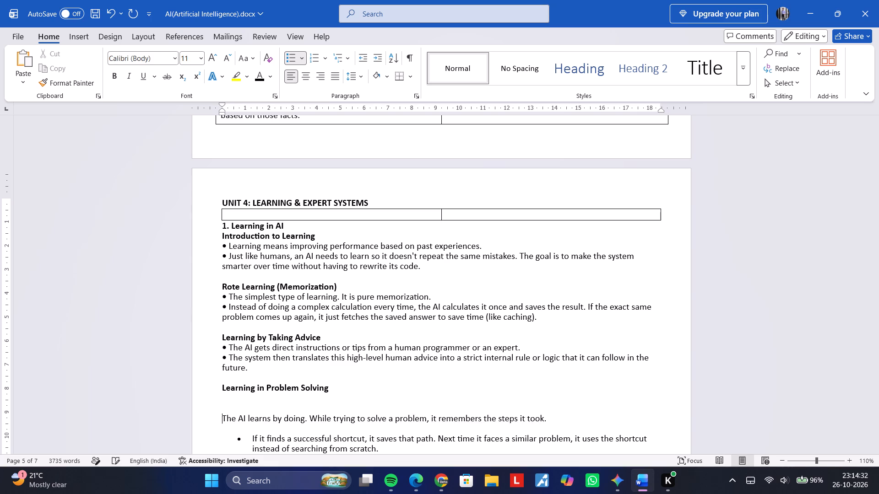
pyautogui.press('BackSpace')
pyautogui.press('BackSpace')
pyautogui.hotkey('ctrl', 'v')
# Replace the list bullet of the second Learning in Problem Solving point with the inline bullet, flush left directly beneath the first point.
pyautogui.press('Down')
pyautogui.press('Down')
pyautogui.press('Down')
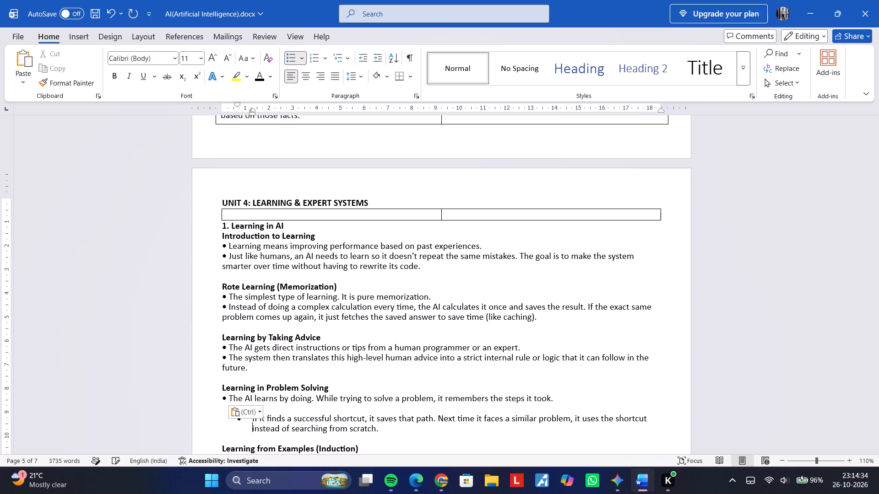
pyautogui.press('Up')
pyautogui.press('BackSpace')
pyautogui.press('BackSpace')
pyautogui.press('BackSpace')
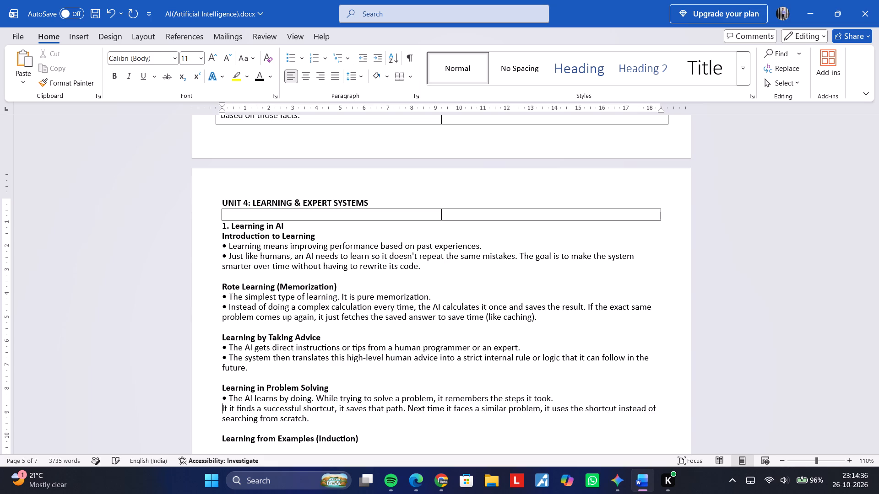
pyautogui.hotkey('ctrl', 'v')
# Bring the first Learning from Examples (Induction) point flush left directly beneath its heading, with the inline bullet replacing the list bullet.
pyautogui.press('Down')
pyautogui.press('Down')
pyautogui.press('Down')
pyautogui.press('Down')
pyautogui.press('Down')
pyautogui.press('Down')
pyautogui.press('Down')
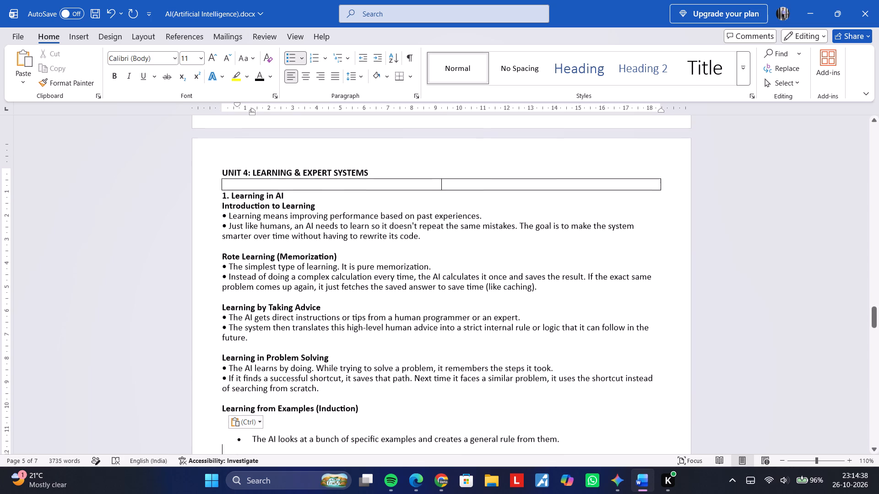
pyautogui.press('Up')
pyautogui.press('Up')
pyautogui.press('Down')
pyautogui.press('BackSpace')
pyautogui.press('BackSpace')
pyautogui.press('BackSpace')
pyautogui.press('BackSpace')
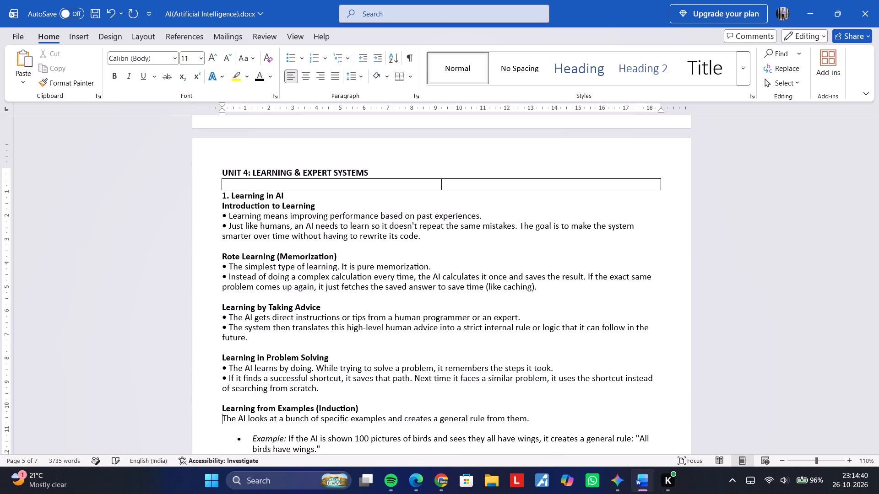
pyautogui.hotkey('ctrl', 'v')
# Bring the Example point under Learning from Examples flush left directly beneath the first point, replacing its list bullet with the inline bullet.
pyautogui.press('Down')
pyautogui.press('Down')
pyautogui.press('BackSpace')
pyautogui.press('BackSpace')
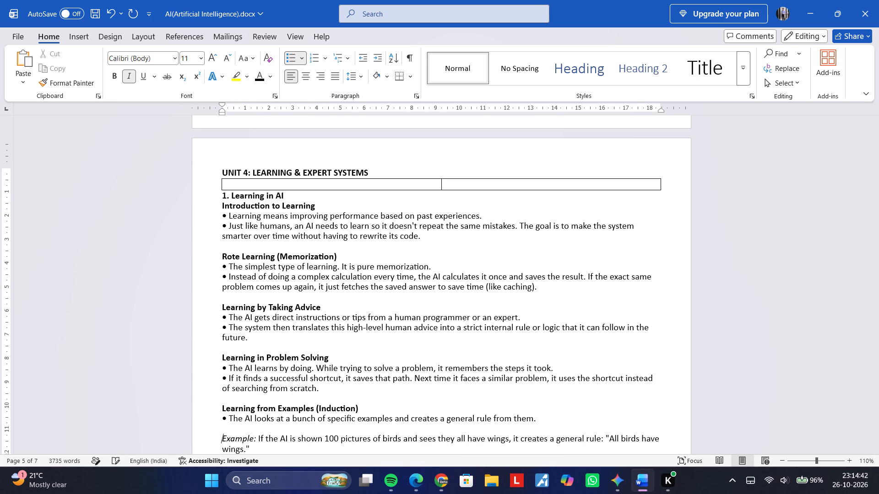
pyautogui.press('BackSpace')
pyautogui.hotkey('ctrl', 'v')
# Bring the first Explanation-Based Learning (EBL) point flush left directly beneath its heading, with the inline bullet replacing the list bullet.
pyautogui.press('Down')
pyautogui.press('Down')
pyautogui.press('Down')
pyautogui.press('Down')
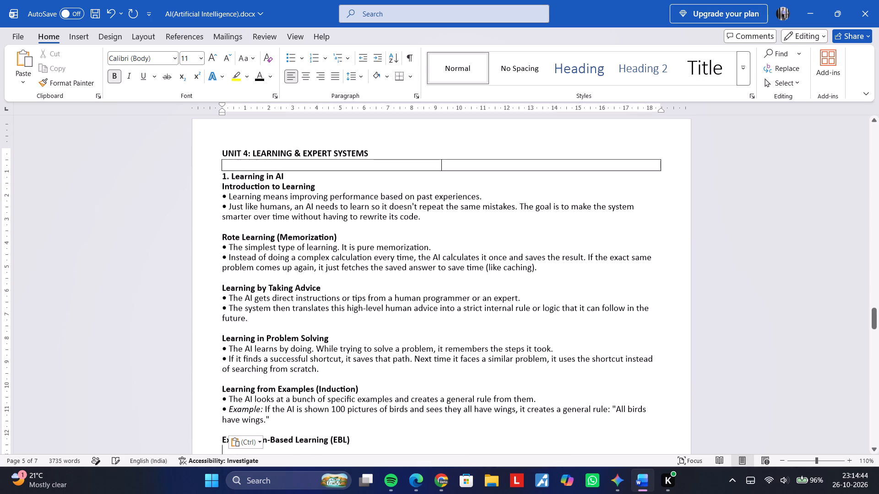
pyautogui.press('Down')
pyautogui.press('Down')
pyautogui.press('Down')
pyautogui.press('Up')
pyautogui.press('BackSpace')
pyautogui.press('BackSpace')
pyautogui.press('BackSpace')
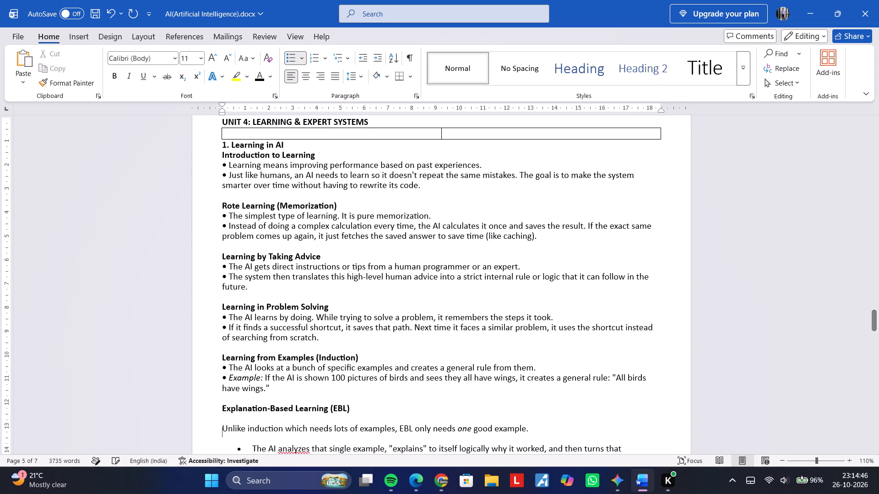
pyautogui.press('BackSpace')
pyautogui.hotkey('ctrl', 'v')
# Replace the list bullet of the second Explanation-Based Learning point with the inline bullet, flush left directly beneath the first point.
pyautogui.press('Down')
pyautogui.press('Down')
pyautogui.press('Down')
pyautogui.press('Up')
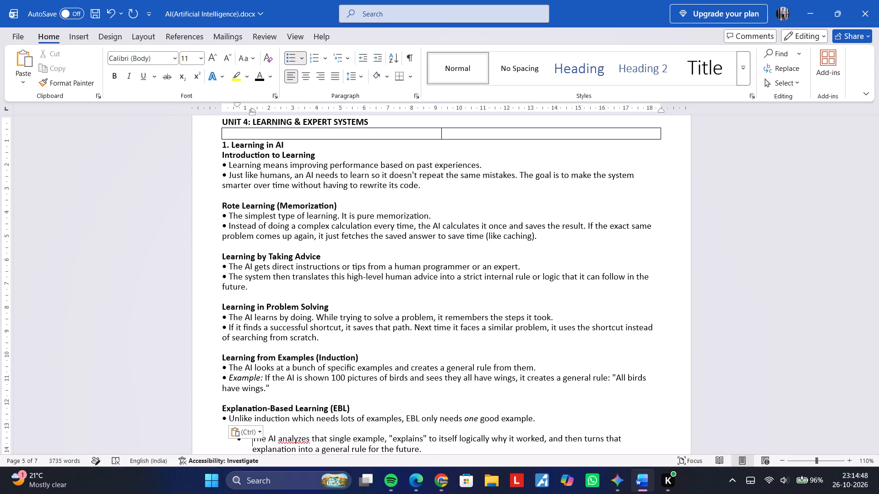
pyautogui.press(']')
pyautogui.press('BackSpace')
pyautogui.press('BackSpace')
pyautogui.press('BackSpace')
pyautogui.press('BackSpace')
pyautogui.hotkey('ctrl', 'v')
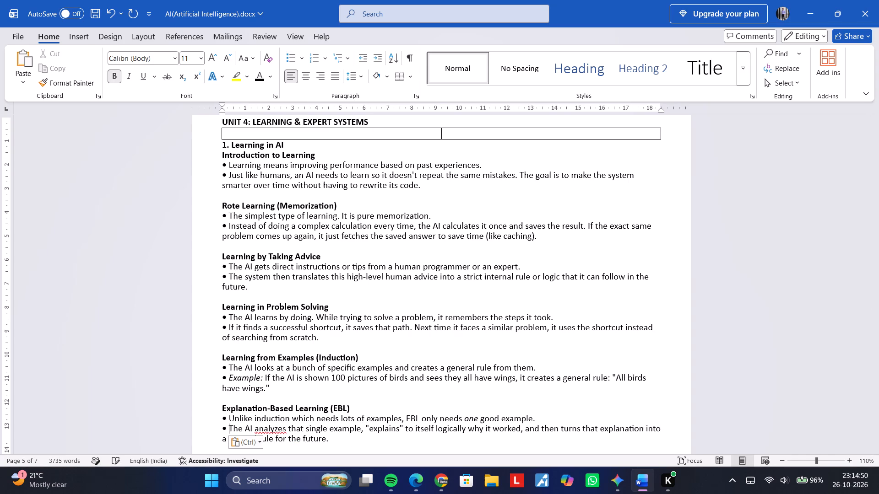
# Bring the first Discovery point flush left directly beneath its heading, with the inline bullet replacing the list bullet.
pyautogui.press('Down')
pyautogui.press('Down')
pyautogui.press('Down')
pyautogui.press('Down')
pyautogui.press('Down')
pyautogui.press('Down')
pyautogui.press('BackSpace')
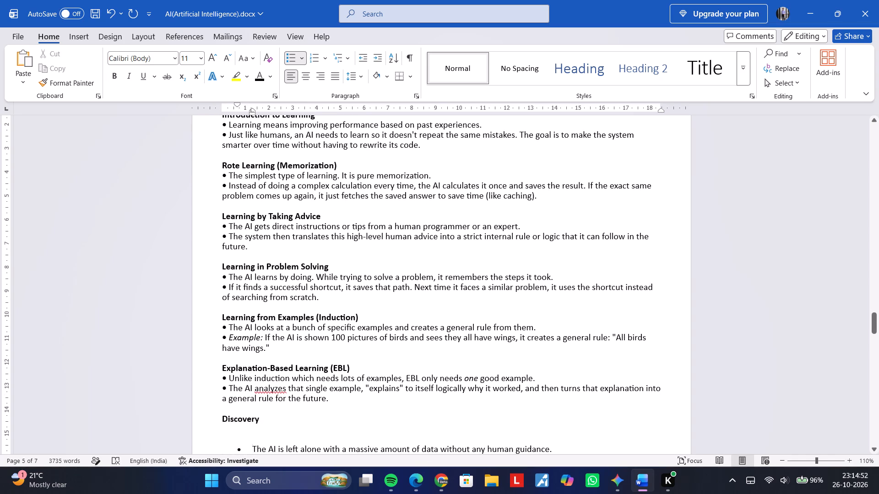
pyautogui.press('BackSpace')
pyautogui.press('BackSpace')
pyautogui.press('BackSpace')
pyautogui.hotkey('ctrl', 'v')
# Replace the list bullet of the second Discovery point with the inline bullet, flush left directly beneath the first point.
pyautogui.press('Down')
pyautogui.press('Down')
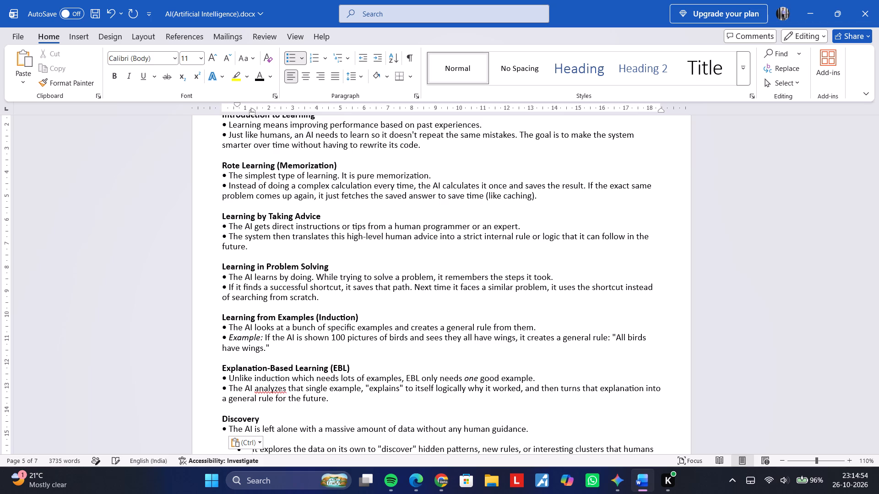
pyautogui.press('Down')
pyautogui.press('Up')
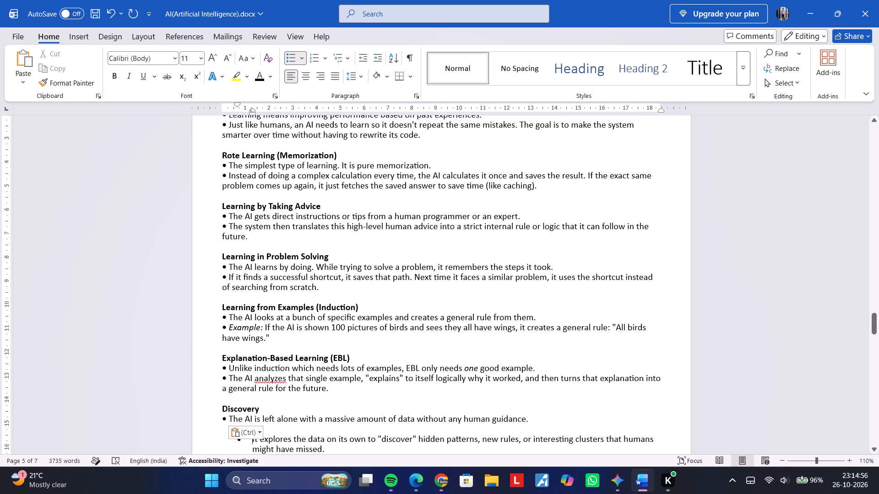
pyautogui.press('BackSpace')
pyautogui.press('BackSpace')
pyautogui.press('BackSpace')
pyautogui.hotkey('ctrl', 'v')
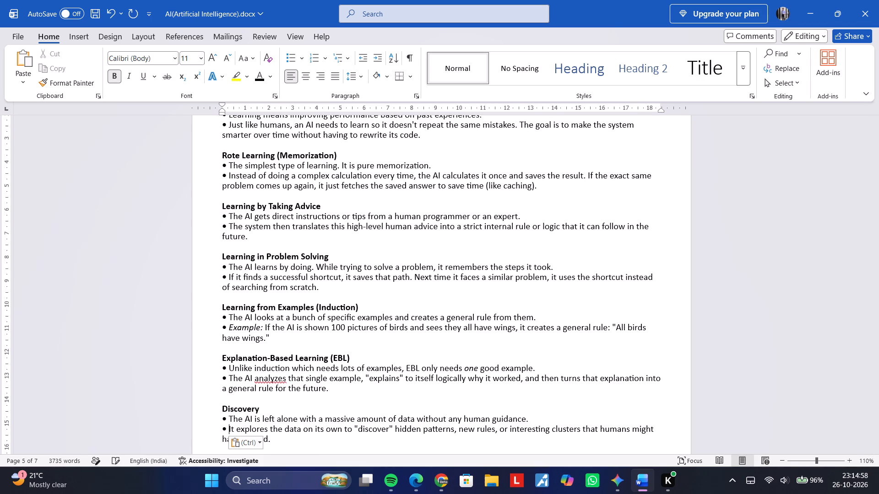
# Bring the first Analogy point flush left directly beneath its heading, with the inline bullet replacing the list bullet.
pyautogui.press('Down')
pyautogui.press('Down')
pyautogui.press('Down')
pyautogui.press('Down')
pyautogui.press('Down')
pyautogui.press('Down')
pyautogui.press('Down')
pyautogui.press('Down')
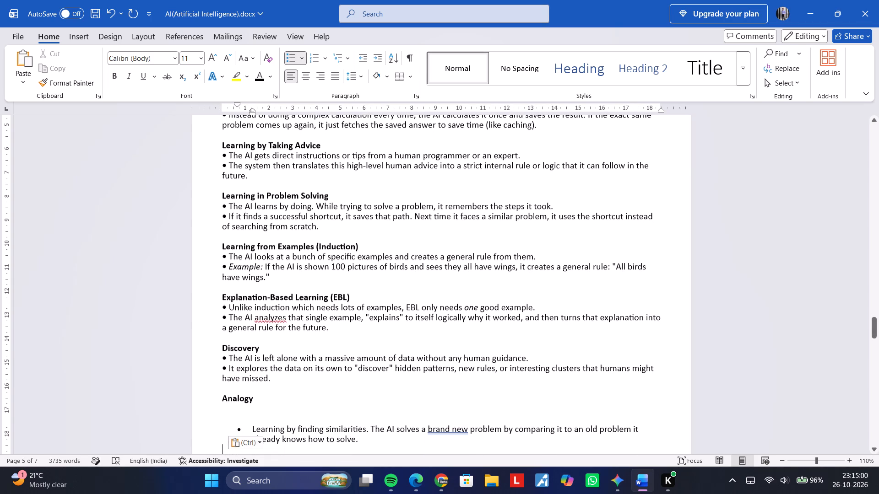
pyautogui.press('Up')
pyautogui.press('Up')
pyautogui.press('BackSpace')
pyautogui.press('BackSpace')
pyautogui.press('BackSpace')
pyautogui.press('BackSpace')
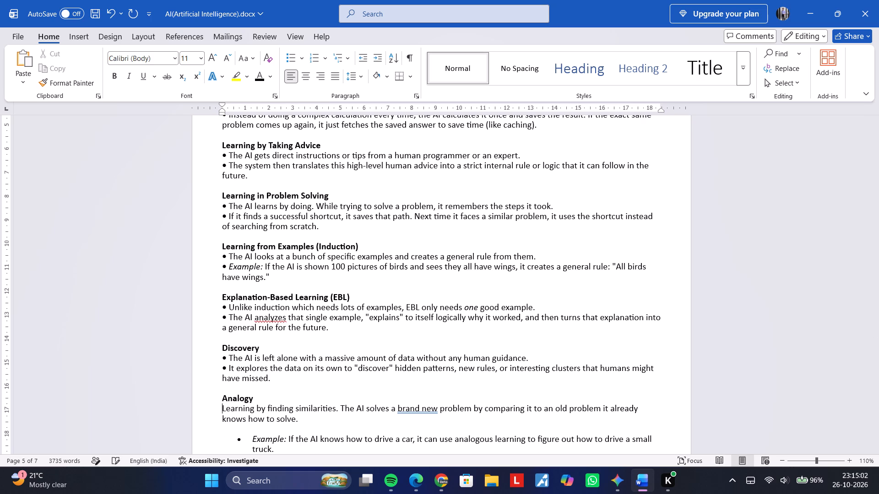
pyautogui.hotkey('ctrl', 'v')
# Replace the list bullet of the Analogy section's Example point with the inline bullet, flush left directly beneath the first point.
pyautogui.press('Down')
pyautogui.press('Down')
pyautogui.press('Down')
pyautogui.press('Down')
pyautogui.press('Up')
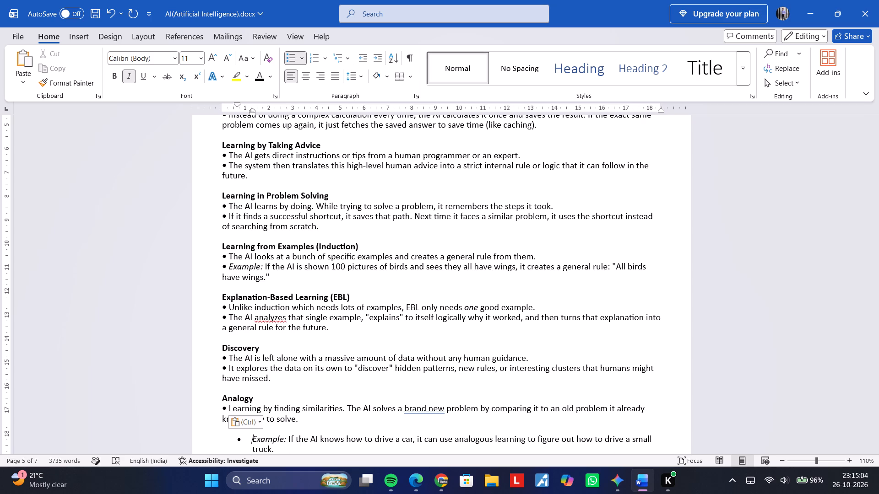
pyautogui.press('\\')
pyautogui.press('BackSpace')
pyautogui.press('BackSpace')
pyautogui.press('BackSpace')
pyautogui.press('BackSpace')
pyautogui.hotkey('ctrl', 'v')
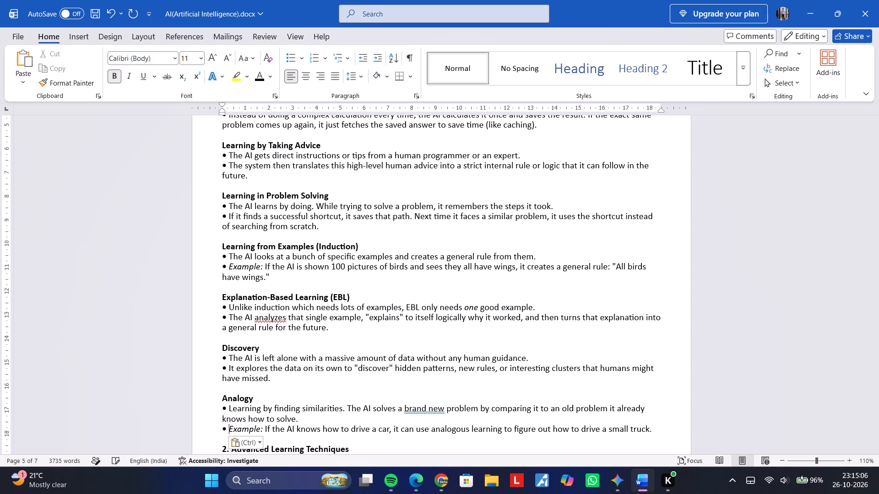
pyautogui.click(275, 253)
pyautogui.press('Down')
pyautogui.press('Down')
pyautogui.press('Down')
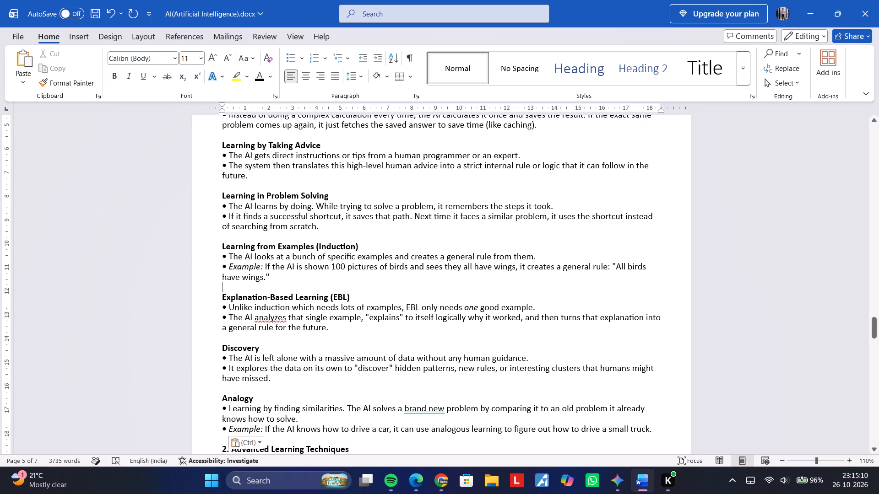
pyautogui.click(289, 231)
# Bring the Concept point of Artificial Neural Networks (ANN) flush left directly beneath its heading, with the inline bullet replacing the list bullet.
pyautogui.scroll(-1, 69, 257)
pyautogui.click(305, 316)
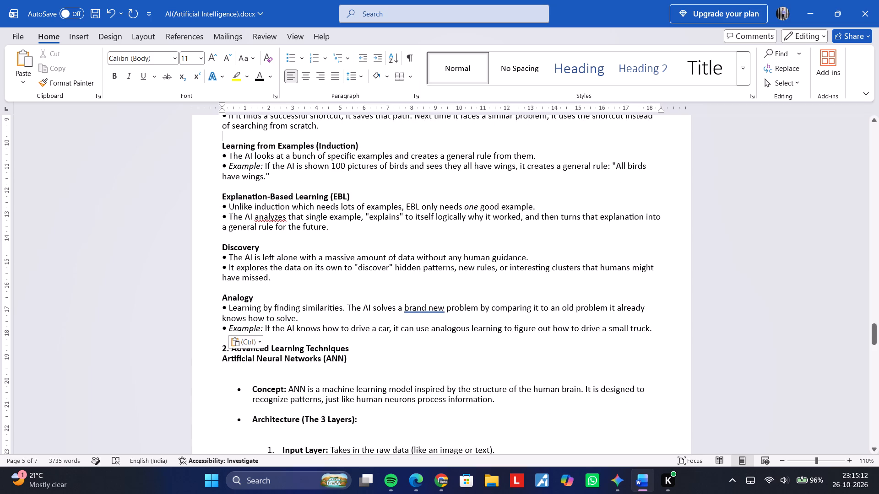
pyautogui.scroll(-2, 304, 355)
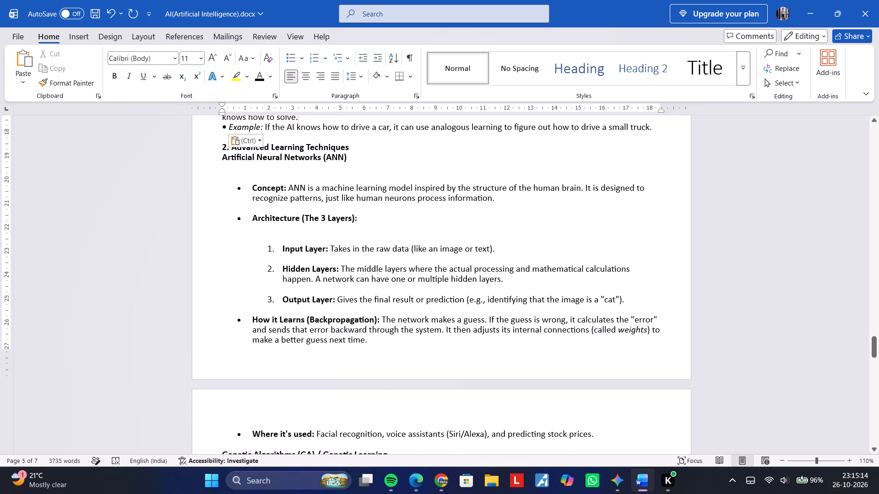
pyautogui.click(248, 188)
pyautogui.press('=')
pyautogui.press('BackSpace')
pyautogui.press('BackSpace')
pyautogui.press('BackSpace')
pyautogui.press('BackSpace')
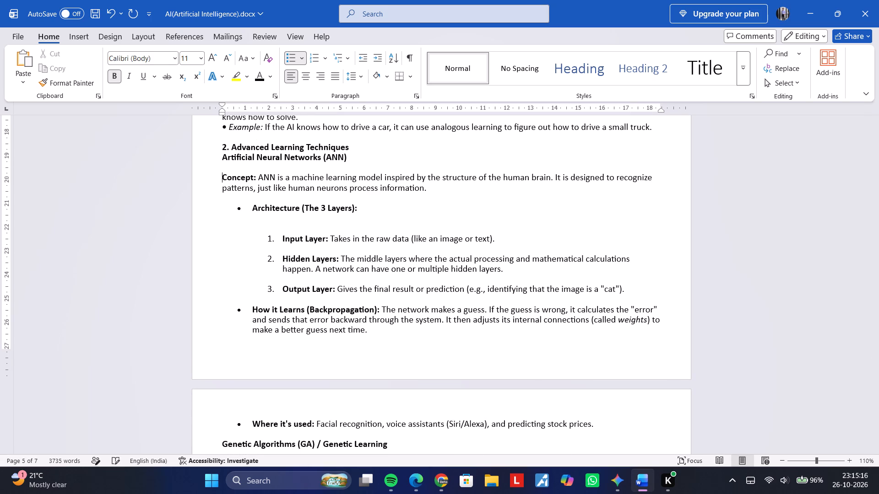
pyautogui.press('BackSpace')
pyautogui.hotkey('ctrl', 'v')
# Replace the list bullet of the "Architecture (The 3 Layers)" point with the inline bullet, flush left directly beneath the Concept point.
pyautogui.press('Down')
pyautogui.press('Down')
pyautogui.press('Down')
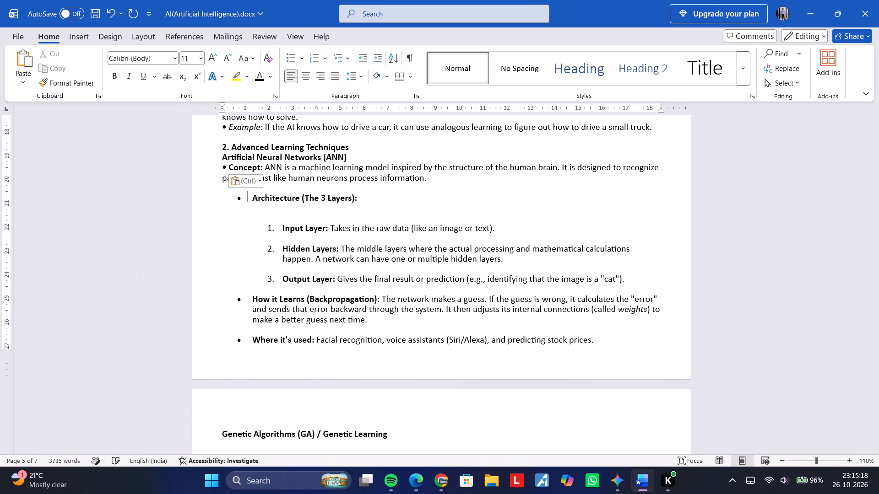
pyautogui.press('BackSpace')
pyautogui.press('BackSpace')
pyautogui.press('BackSpace')
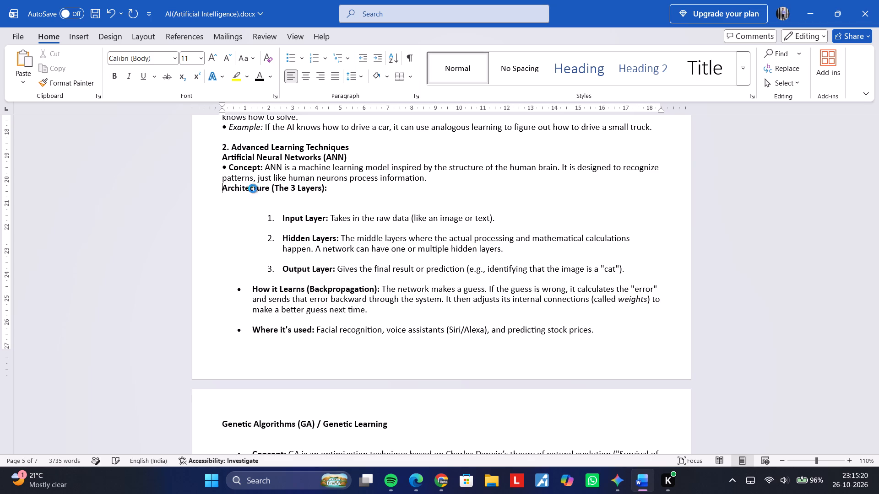
pyautogui.hotkey('ctrl', 'v')
# Bring the "How it Learns (Backpropagation)" point flush left directly beneath the Output Layer item, with the inline bullet replacing the list bullet.
pyautogui.press('Down')
pyautogui.press('Down')
pyautogui.press('Down')
pyautogui.press('Down')
pyautogui.press('Down')
pyautogui.press('Down')
pyautogui.press('Down')
pyautogui.press('Down')
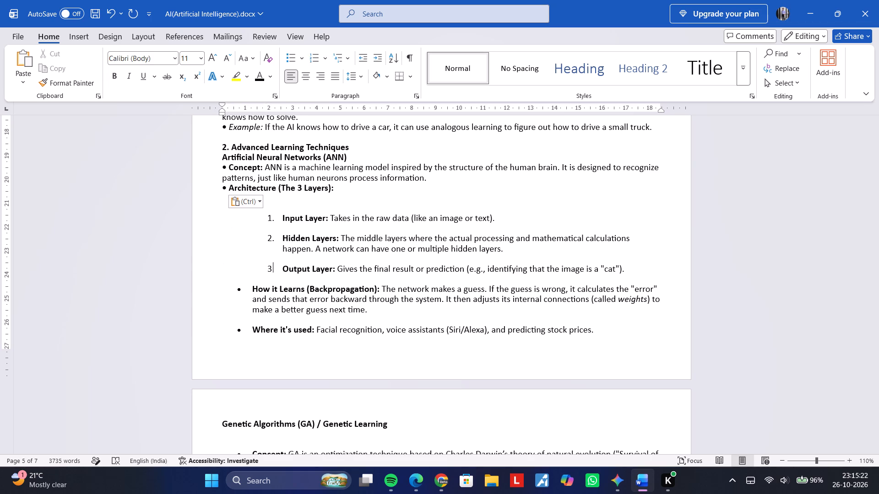
pyautogui.press('Down')
pyautogui.press('Left')
pyautogui.press('Down')
pyautogui.press('Left')
pyautogui.press('Down')
pyautogui.press('Down')
pyautogui.press('Down')
pyautogui.press('Down')
pyautogui.rightClick(248, 290)
pyautogui.click(224, 275)
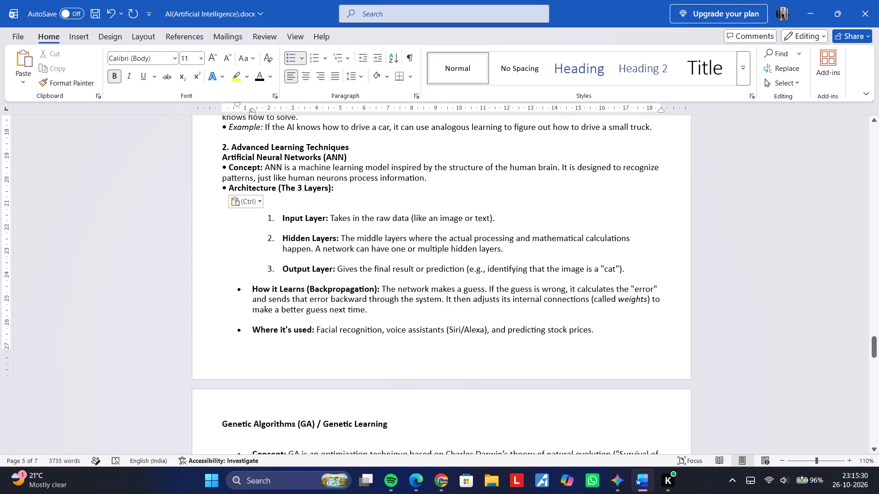
pyautogui.press('BackSpace')
pyautogui.press('BackSpace')
pyautogui.press('BackSpace')
pyautogui.hotkey('ctrl', 'v')
# Replace the list bullet of the ANN "Where it's used" point with the inline bullet, flush left directly beneath the Backpropagation point.
pyautogui.press('Down')
pyautogui.press('Down')
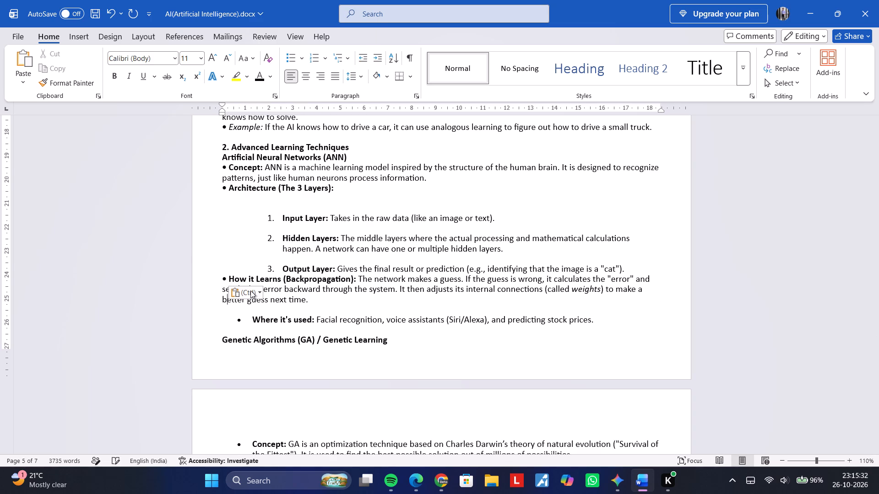
pyautogui.press('Down')
pyautogui.press('Down')
pyautogui.press('BackSpace')
pyautogui.press('BackSpace')
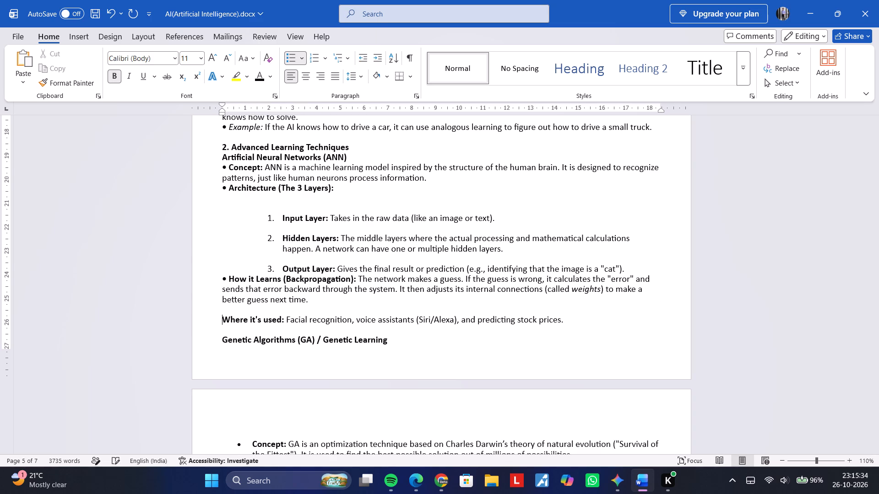
pyautogui.press('BackSpace')
pyautogui.hotkey('ctrl', 'v')
# Put the Genetic Algorithms Concept point flush left on the line directly after its heading, with the inline bullet replacing the list bullet.
pyautogui.press('Down')
pyautogui.press('Down')
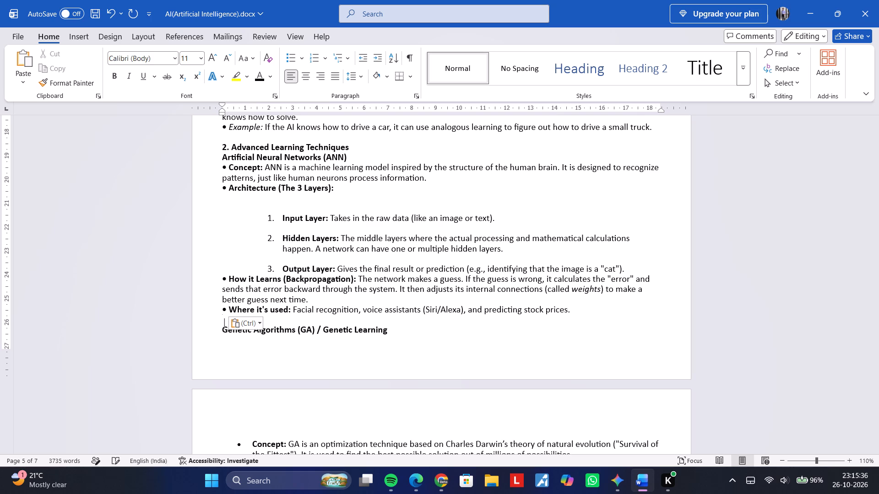
pyautogui.press('Down')
pyautogui.press('Down')
pyautogui.press('Up')
pyautogui.press('Down')
pyautogui.press('Down')
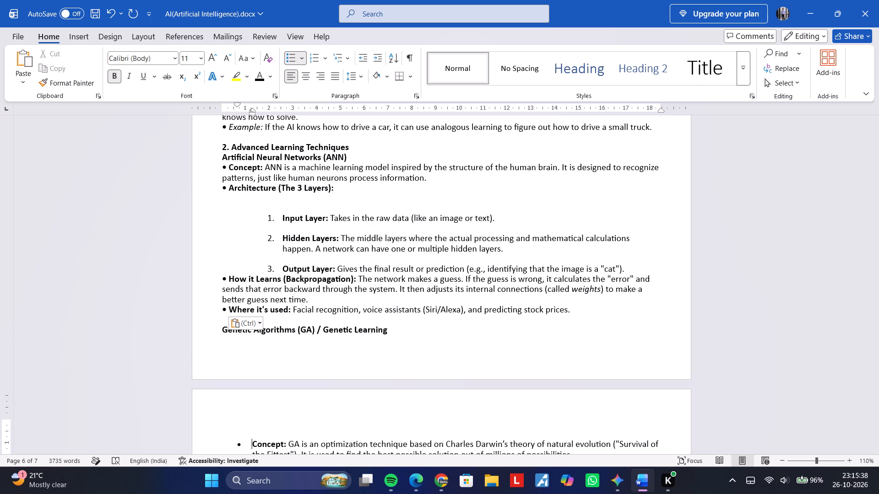
pyautogui.press('BackSpace')
pyautogui.press('BackSpace')
pyautogui.press('BackSpace')
pyautogui.press('BackSpace')
pyautogui.press('BackSpace')
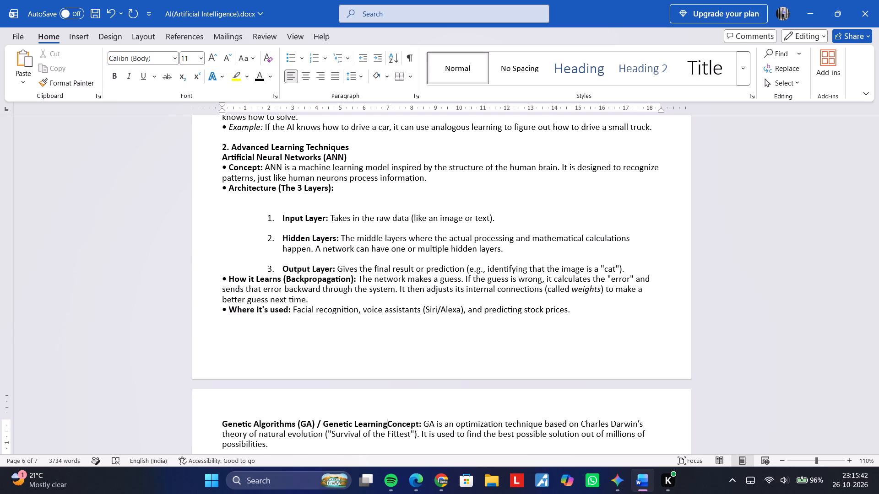
pyautogui.press('Return')
pyautogui.hotkey('ctrl', 'v')
pyautogui.press('Down')
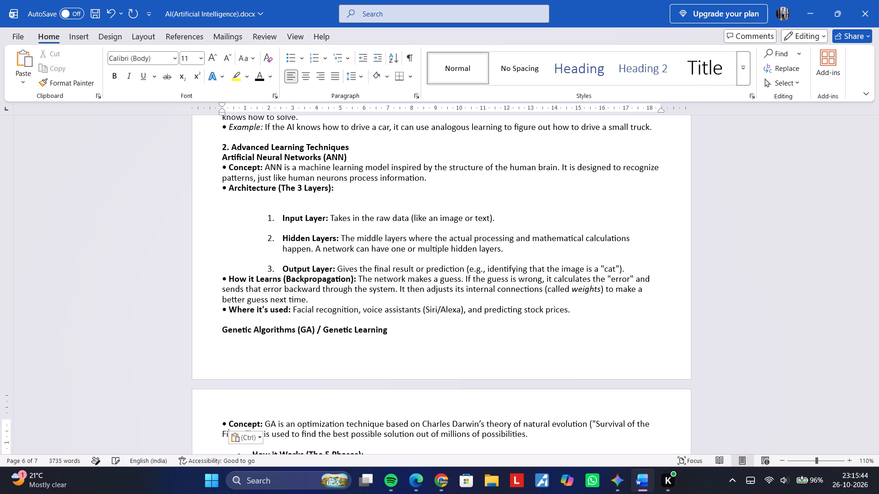
# Put the "How it Works (The 5 Phases)" point flush left directly beneath the Genetic Algorithms Concept point, with the inline bullet replacing the list bullet.
pyautogui.press('Down')
pyautogui.press('Down')
pyautogui.press('Down')
pyautogui.press('Up')
pyautogui.press('=')
pyautogui.press('BackSpace')
pyautogui.press('BackSpace')
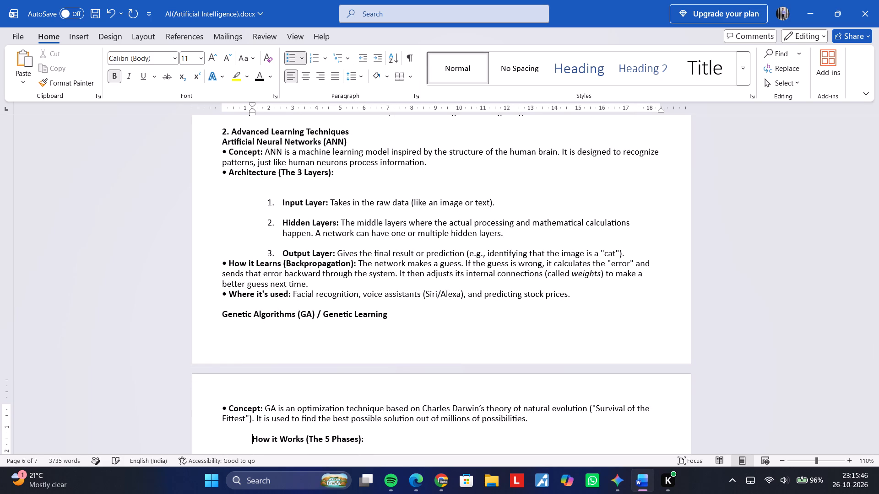
pyautogui.press('BackSpace')
pyautogui.press('BackSpace')
pyautogui.hotkey('ctrl', 'v')
# Bring the Genetic Algorithms "Where it's used" point flush left directly beneath the Mutation item, with the inline bullet replacing the list bullet.
pyautogui.press('Down')
pyautogui.press('Down')
pyautogui.press('Down')
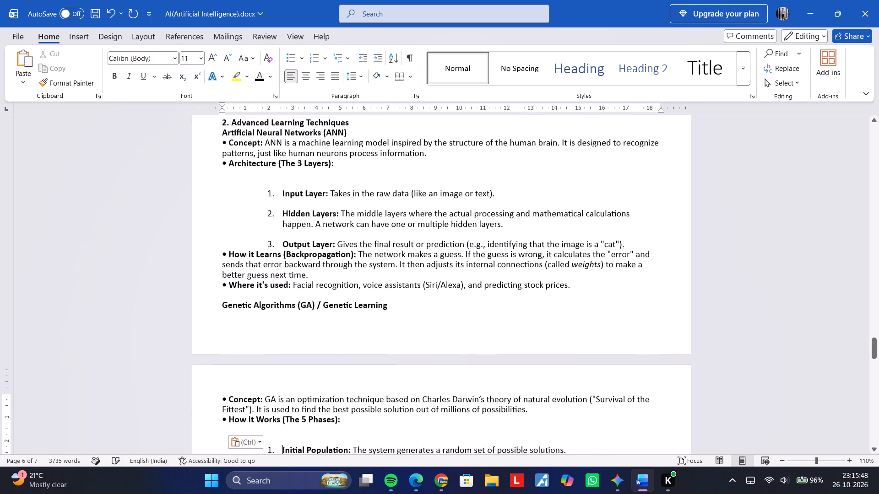
pyautogui.press('Down')
pyautogui.press('Down')
pyautogui.press('Up')
pyautogui.press('Up')
pyautogui.press('Up')
pyautogui.press('Down')
pyautogui.press('Down')
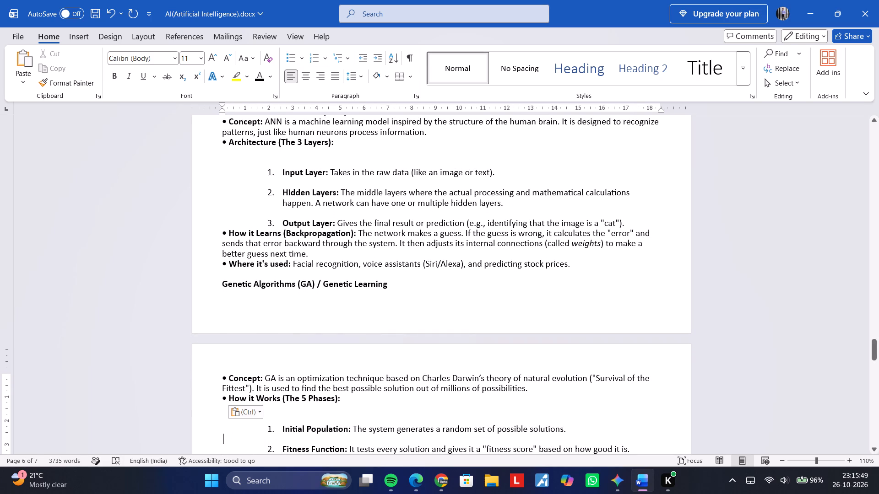
pyautogui.scroll(-1, 250, 290)
pyautogui.scroll(-3, 355, 345)
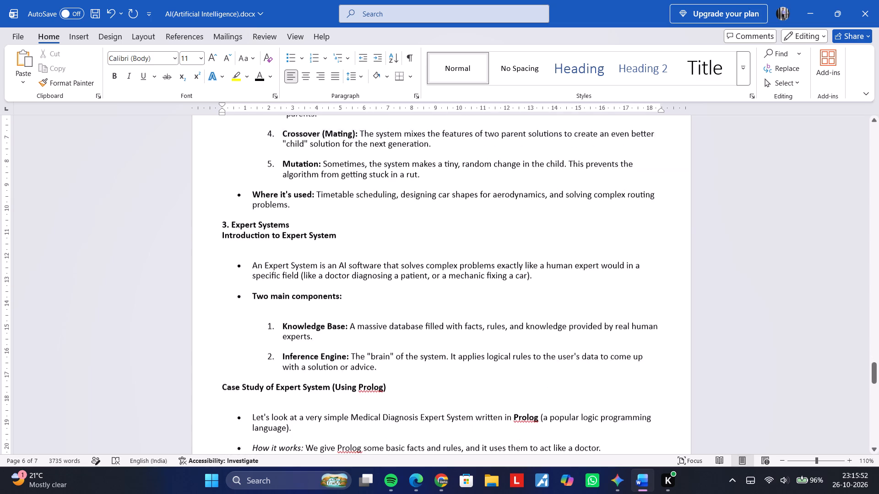
pyautogui.scroll(2, 245, 193)
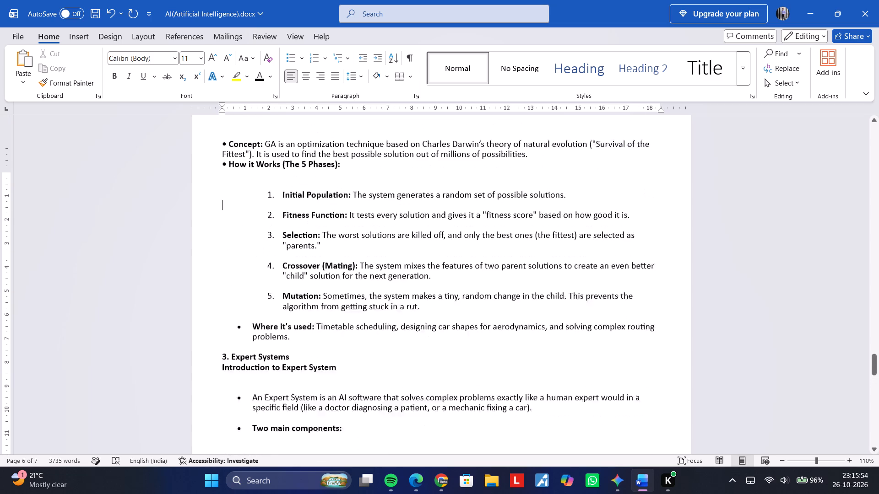
pyautogui.click(250, 355)
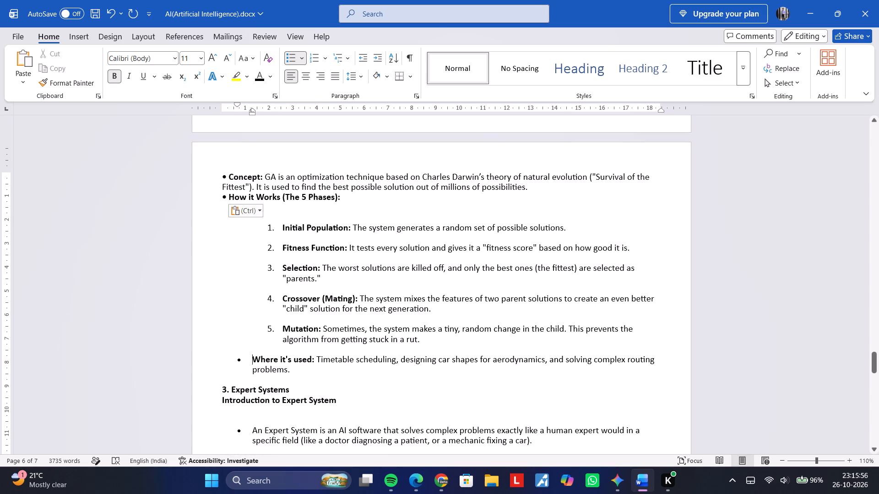
pyautogui.press('BackSpace')
pyautogui.press('BackSpace')
pyautogui.press('BackSpace')
pyautogui.hotkey('ctrl', 'v')
# Remove the blank lines between the "How it Works (The 5 Phases)" point and the Initial Population item.
pyautogui.press('Down')
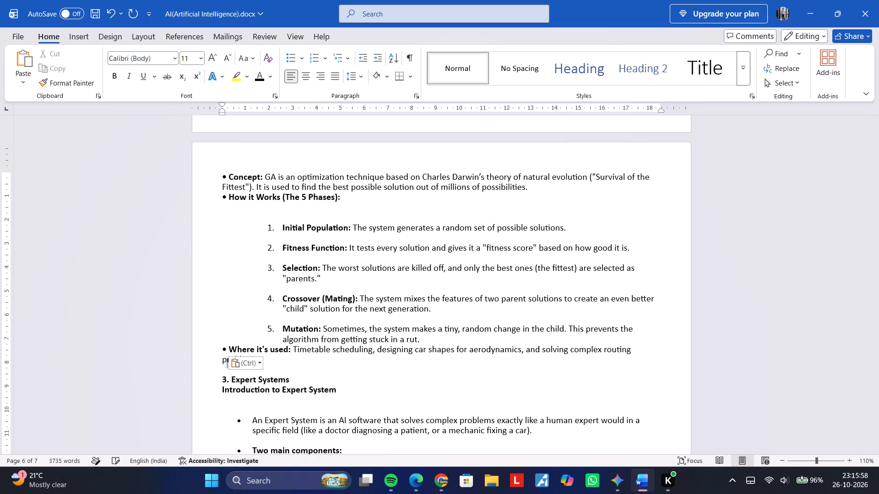
pyautogui.press('Down')
pyautogui.press('Up')
pyautogui.press('Up')
pyautogui.press('Up')
pyautogui.press('Up')
pyautogui.press('Up')
pyautogui.press('Up')
pyautogui.press('Up')
pyautogui.press('Up')
pyautogui.press('Up')
pyautogui.press('Up')
pyautogui.press('Up')
pyautogui.press('Up')
pyautogui.press('Up')
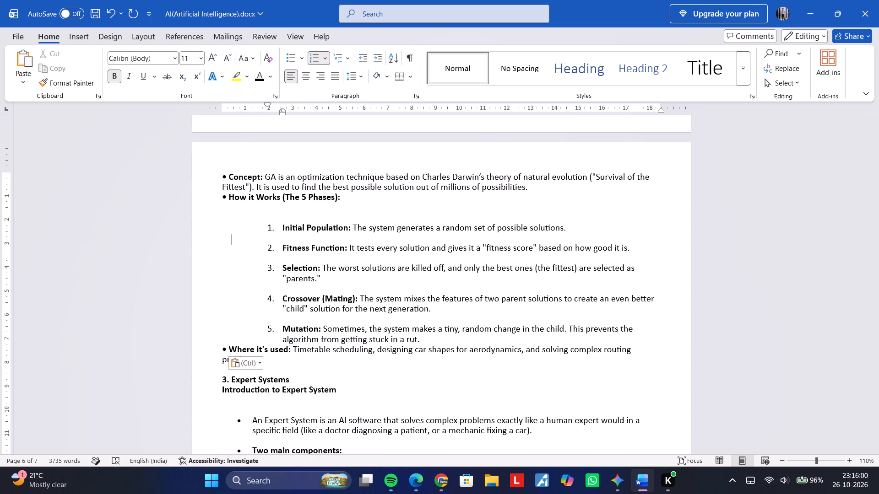
pyautogui.press('Up')
pyautogui.press('Up')
pyautogui.press('BackSpace')
pyautogui.press('BackSpace')
pyautogui.press('Down')
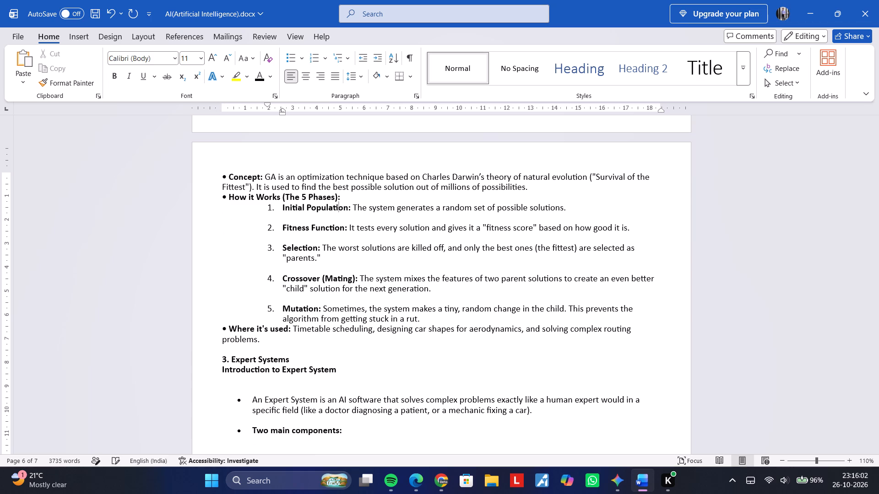
# Remove the blank lines between the ANN "Architecture (The 3 Layers)" point and the Input Layer item.
pyautogui.press('Up')
pyautogui.press('Up')
pyautogui.press('Up')
pyautogui.press('Up')
pyautogui.press('Up')
pyautogui.press('Up')
pyautogui.press('Up')
pyautogui.press('Up')
pyautogui.press('Up')
pyautogui.press('Up')
pyautogui.press('Up')
pyautogui.press('Up')
pyautogui.press('Up')
pyautogui.press('Up')
pyautogui.press('Up')
pyautogui.press('Up')
pyautogui.press('Up')
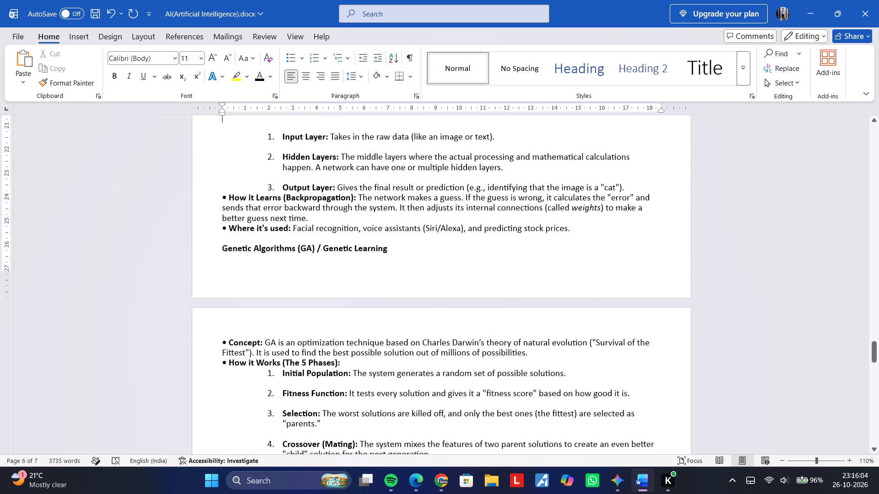
pyautogui.scroll(1, 297, 457)
pyautogui.scroll(1, 253, 465)
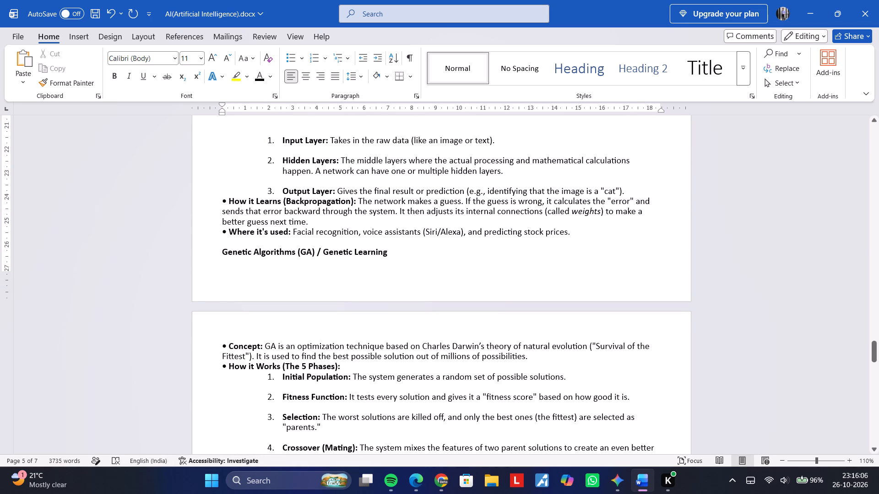
pyautogui.scroll(1, 276, 234)
pyautogui.click(263, 234)
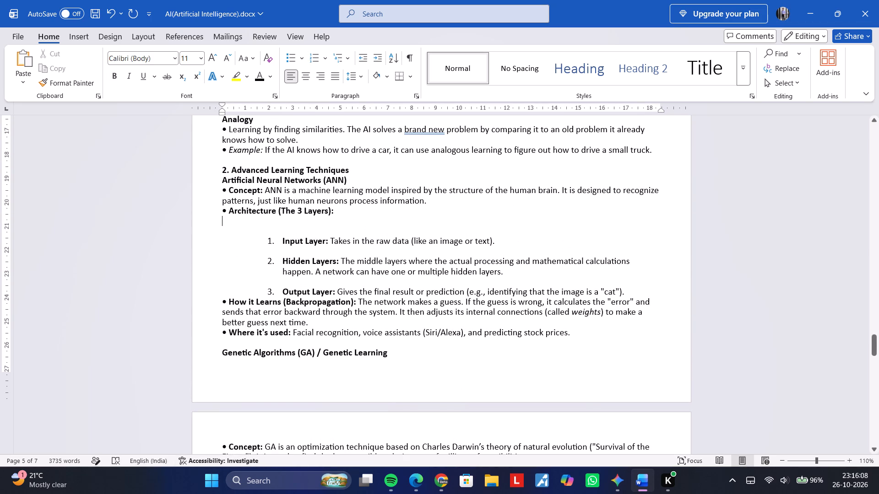
pyautogui.press('BackSpace')
pyautogui.press('BackSpace')
# Remove the blank lines beneath the "Introduction to Expert System" heading.
pyautogui.scroll(-3, 267, 237)
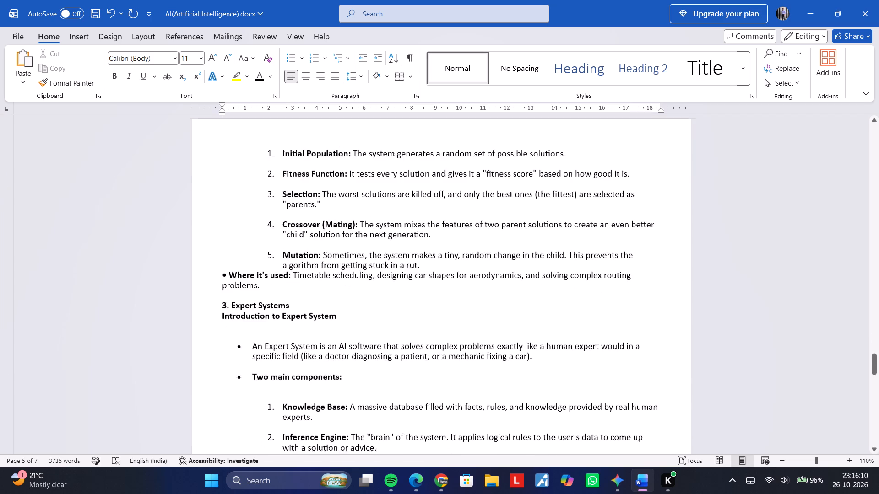
pyautogui.scroll(-1, 258, 293)
pyautogui.click(255, 227)
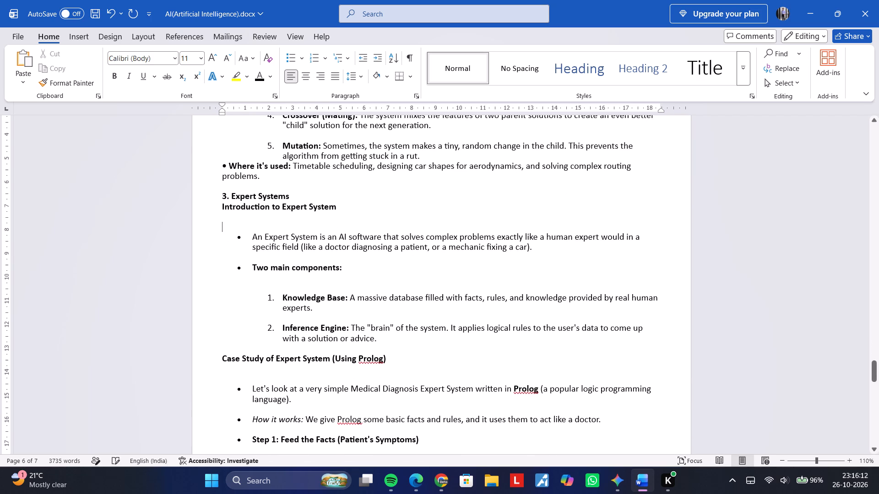
pyautogui.press('BackSpace')
pyautogui.press('BackSpace')
# Replace the list bullet of the point defining an Expert System with the inline bullet, flush left beneath its heading.
pyautogui.press('Down')
pyautogui.press('Down')
pyautogui.hotkey('ctrl', 'Left')
pyautogui.hotkey('ctrl', 'Left')
pyautogui.hotkey('ctrl', 'Left')
pyautogui.hotkey('ctrl', 'Left')
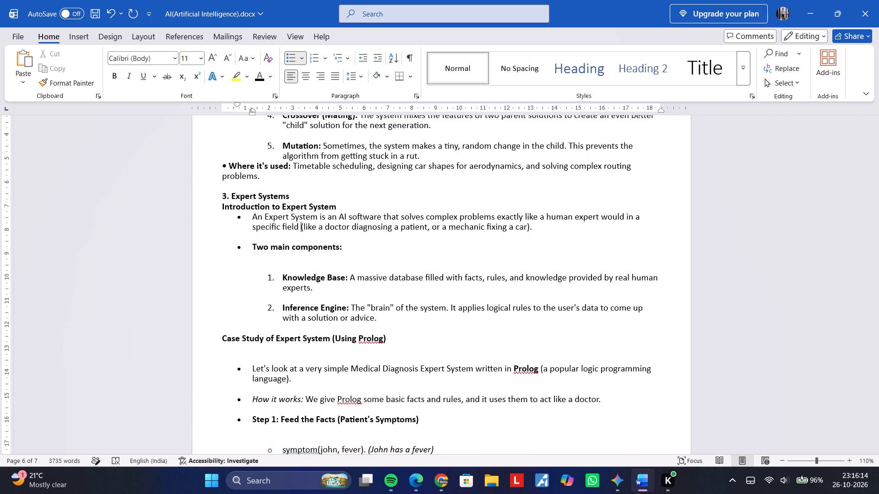
pyautogui.hotkey('ctrl', 'Up')
pyautogui.hotkey('ctrl', 'Left')
pyautogui.hotkey('ctrl', 'Down')
pyautogui.press('BackSpace')
pyautogui.press('BackSpace')
pyautogui.hotkey('ctrl', 'v')
# Replace the list bullet of the "Two main components" point with the inline bullet, flush left, keeping the blank line above it.
pyautogui.press('Down')
pyautogui.press('Down')
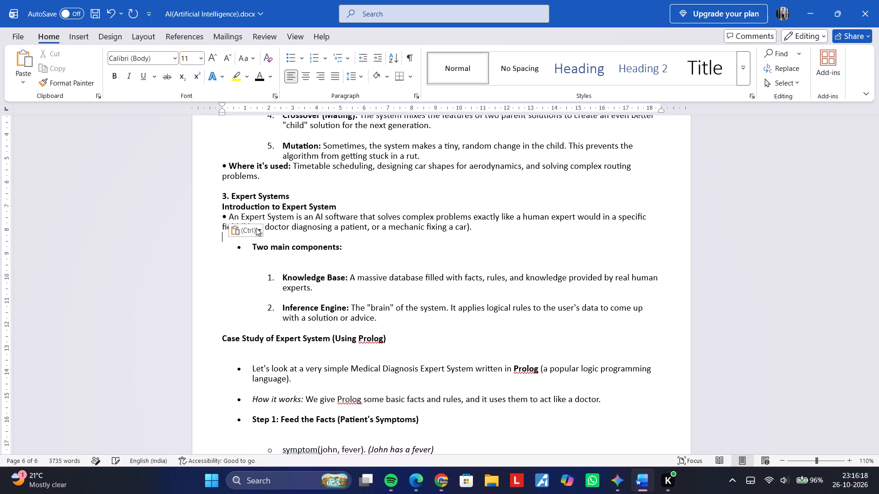
pyautogui.press('Up')
pyautogui.click(299, 258)
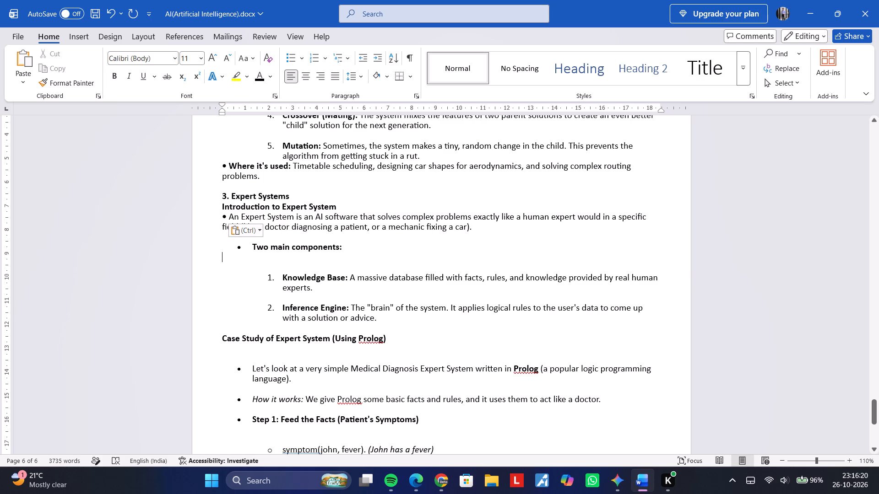
pyautogui.click(254, 250)
pyautogui.press('\\')
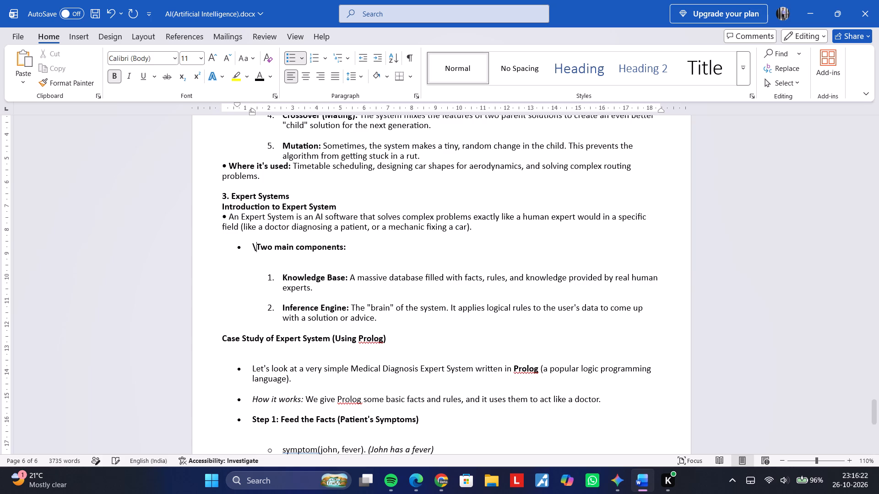
pyautogui.press('BackSpace')
pyautogui.press('BackSpace')
pyautogui.press('BackSpace')
pyautogui.hotkey('ctrl', 'v')
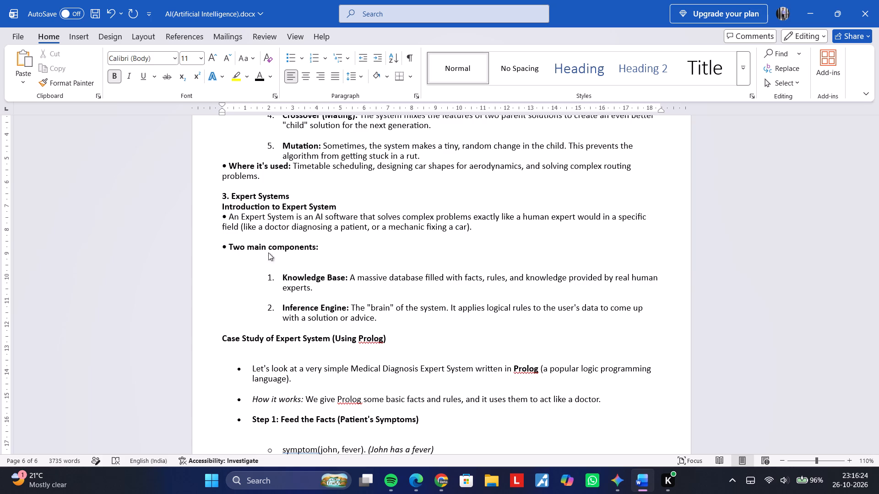
# Remove the blank lines between the "Two main components" point and the Knowledge Base item.
pyautogui.press('Down')
pyautogui.press('Down')
pyautogui.press('BackSpace')
pyautogui.press('BackSpace')
pyautogui.press('Down')
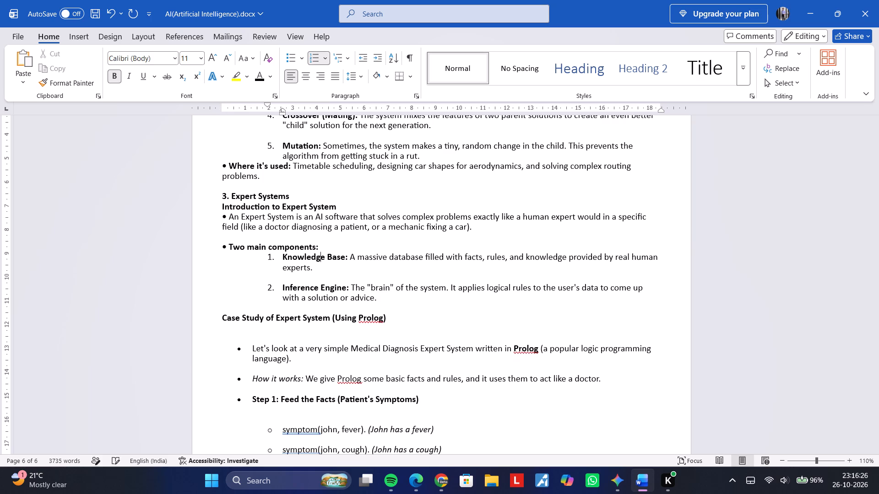
# Put the Medical Diagnosis Expert System point flush left directly beneath the Prolog case study heading, with the inline bullet replacing the list bullet.
pyautogui.press('Down')
pyautogui.press('Down')
pyautogui.press('Down')
pyautogui.press('Down')
pyautogui.press('Down')
pyautogui.press('Down')
pyautogui.press('Up')
pyautogui.press('Down')
pyautogui.press('Down')
pyautogui.press('Down')
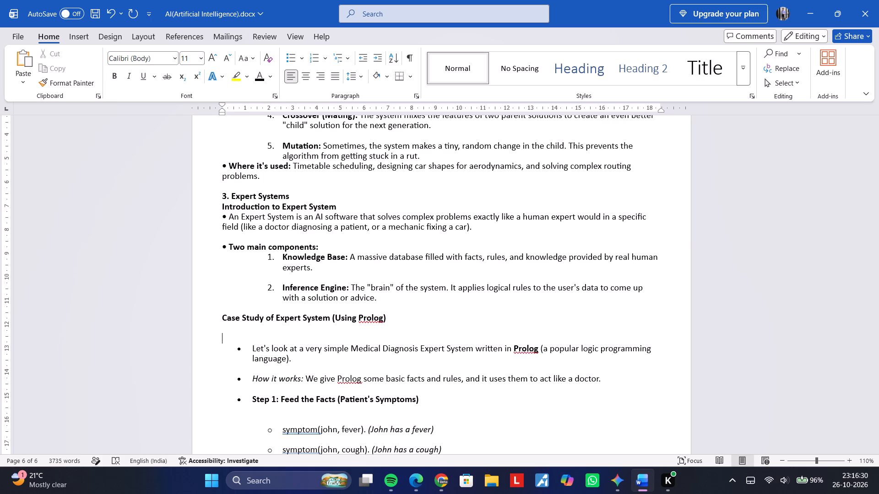
pyautogui.press('Down')
pyautogui.hotkey('ctrl', 'Left')
pyautogui.hotkey('ctrl', 'Left')
pyautogui.hotkey('ctrl', 'Left')
pyautogui.hotkey('ctrl', 'Left')
pyautogui.hotkey('ctrl', 'Left')
pyautogui.hotkey('ctrl', 'Left')
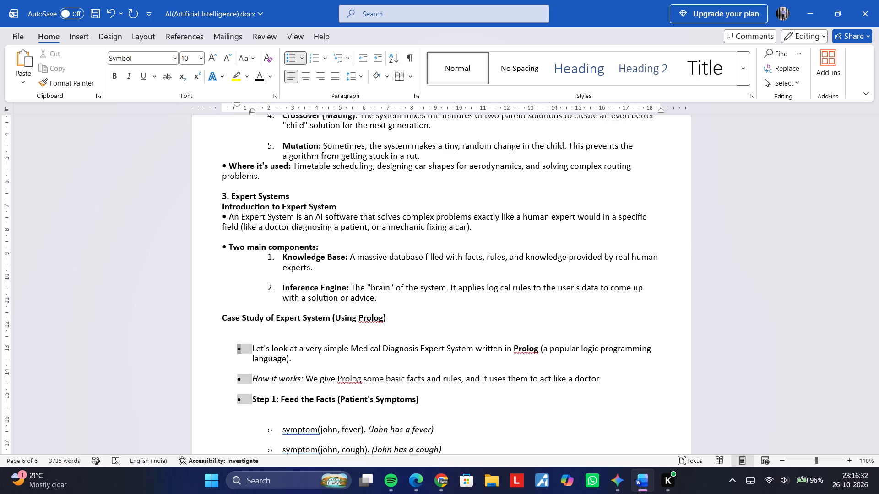
pyautogui.hotkey('ctrl', 'Right')
pyautogui.press('BackSpace')
pyautogui.press('BackSpace')
pyautogui.press('BackSpace')
pyautogui.press('BackSpace')
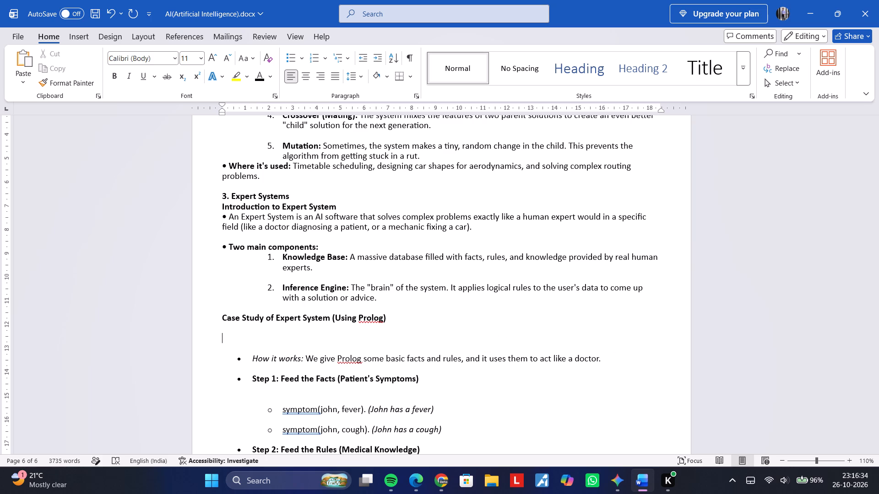
pyautogui.hotkey('ctrl', 'v')
# Put the case study's "How it works" point flush left directly beneath the Medical Diagnosis point, with the inline bullet replacing the list bullet.
pyautogui.press('Down')
pyautogui.press('Down')
pyautogui.press('Down')
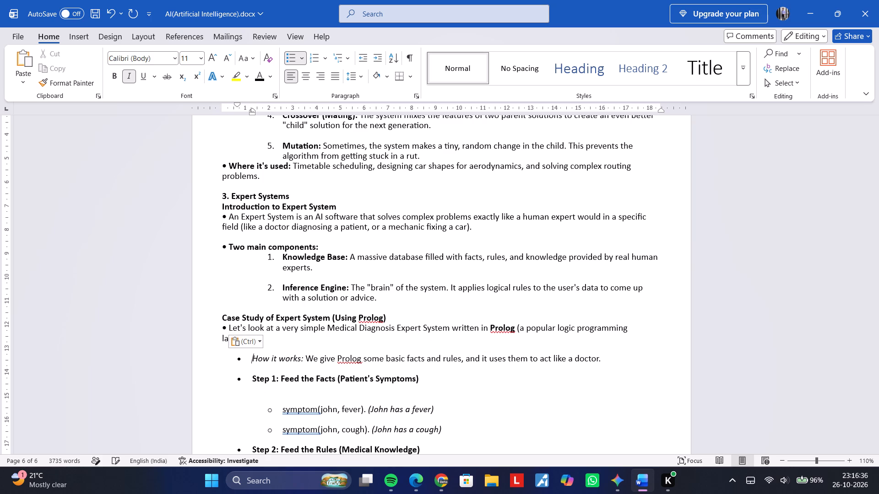
pyautogui.press('BackSpace')
pyautogui.press('BackSpace')
pyautogui.press('BackSpace')
pyautogui.hotkey('ctrl', 'v')
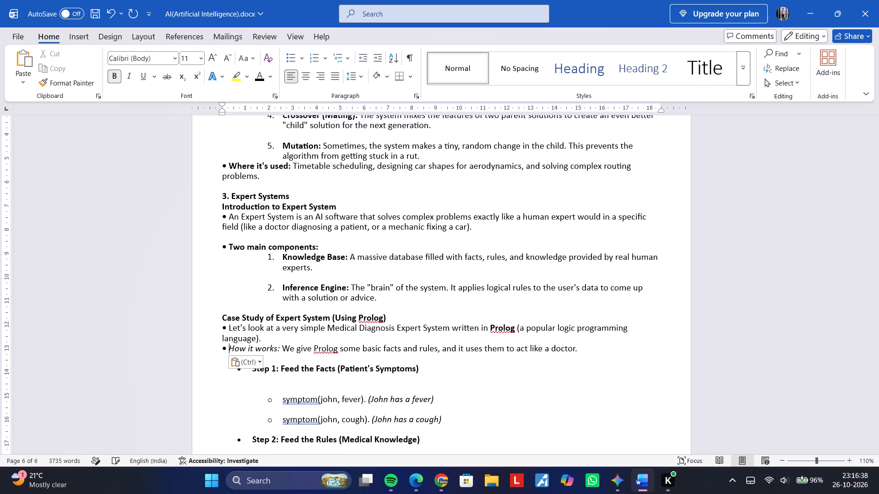
# Replace the list bullet of the "Step 1: Feed the Facts (Patient's Symptoms)" point with the inline bullet, flush left.
pyautogui.press('Down')
pyautogui.press('Down')
pyautogui.press('BackSpace')
pyautogui.press('BackSpace')
pyautogui.press('BackSpace')
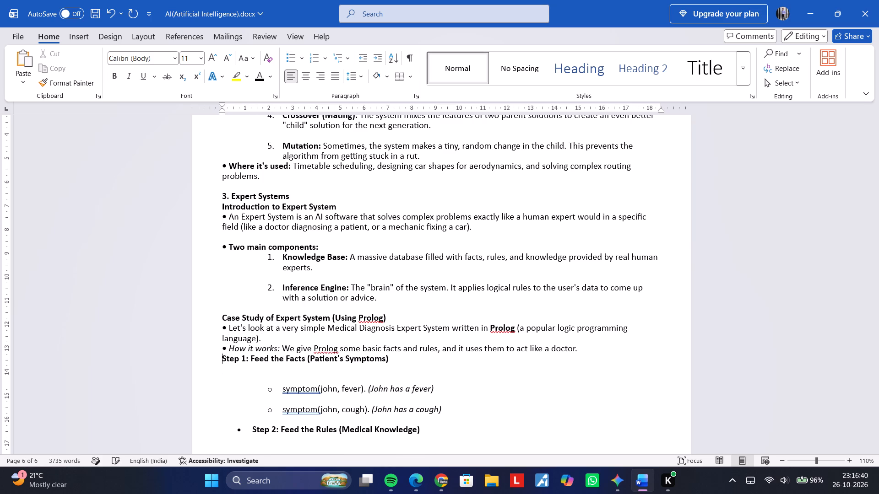
pyautogui.hotkey('ctrl', 'v')
# Insert a blank line between the case study's "How it works" point and the Step 1 point.
pyautogui.press('Down')
pyautogui.press('Left')
pyautogui.press('Left')
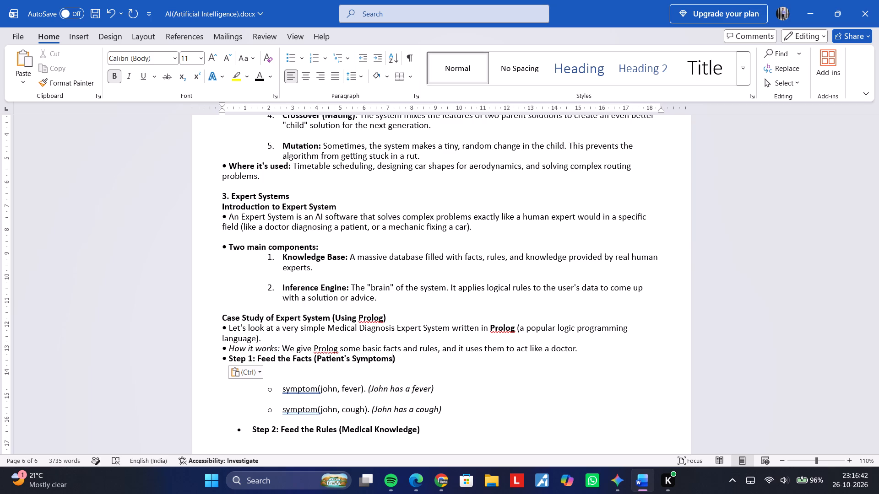
pyautogui.hotkey('ctrl', 'Left')
pyautogui.hotkey('ctrl', 'Left')
pyautogui.hotkey('ctrl', 'Left')
pyautogui.hotkey('ctrl', 'Left')
pyautogui.hotkey('ctrl', 'Left')
pyautogui.hotkey('ctrl', 'Left')
pyautogui.hotkey('ctrl', 'Left')
pyautogui.hotkey('ctrl', 'Left')
pyautogui.hotkey('ctrl', 'Left')
pyautogui.hotkey('ctrl', 'Left')
pyautogui.press('Return')
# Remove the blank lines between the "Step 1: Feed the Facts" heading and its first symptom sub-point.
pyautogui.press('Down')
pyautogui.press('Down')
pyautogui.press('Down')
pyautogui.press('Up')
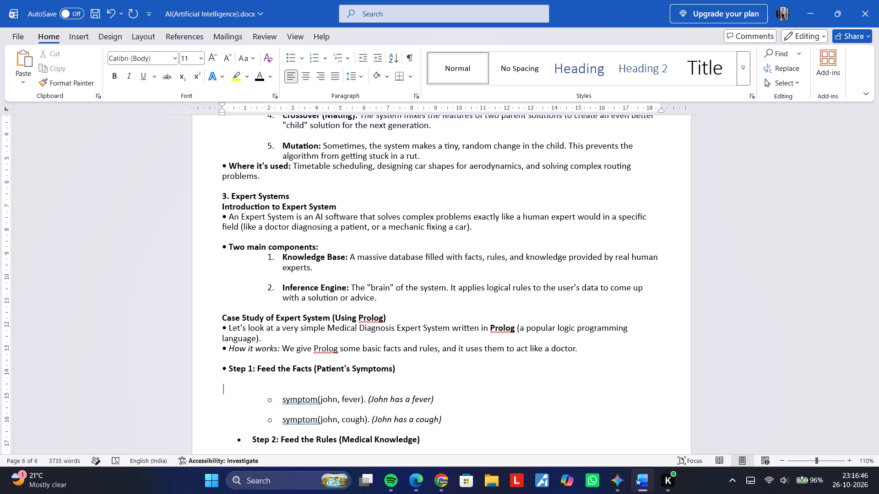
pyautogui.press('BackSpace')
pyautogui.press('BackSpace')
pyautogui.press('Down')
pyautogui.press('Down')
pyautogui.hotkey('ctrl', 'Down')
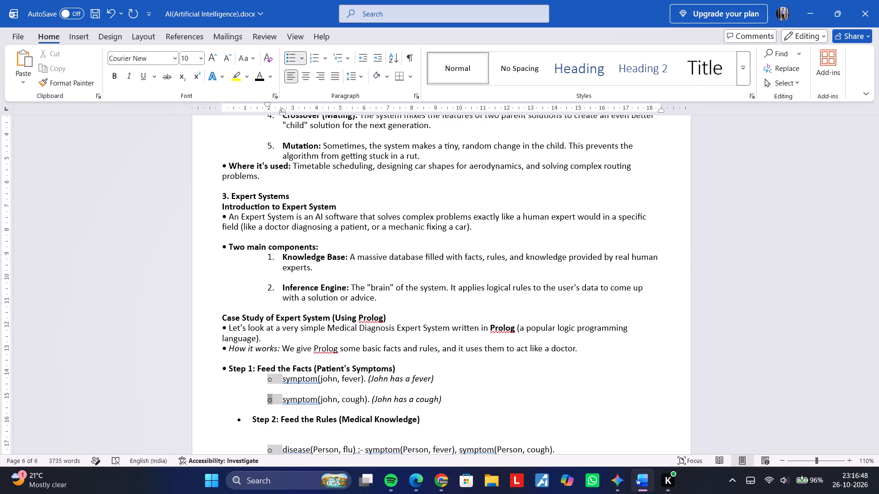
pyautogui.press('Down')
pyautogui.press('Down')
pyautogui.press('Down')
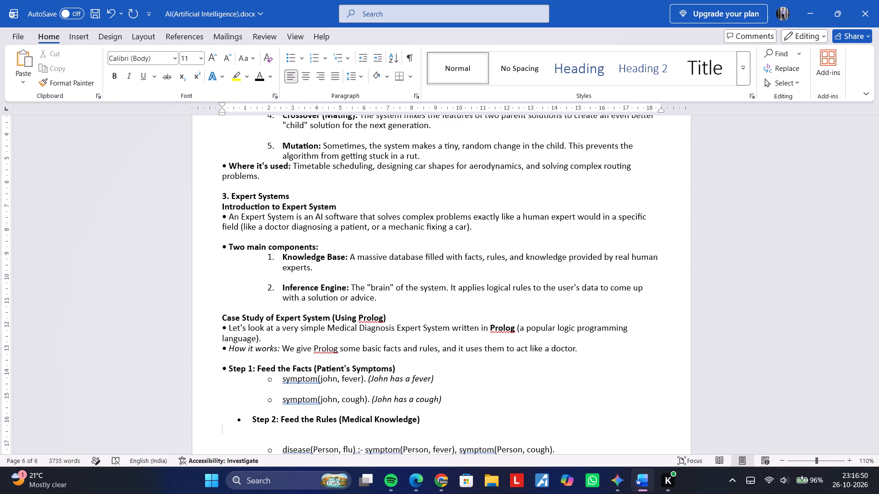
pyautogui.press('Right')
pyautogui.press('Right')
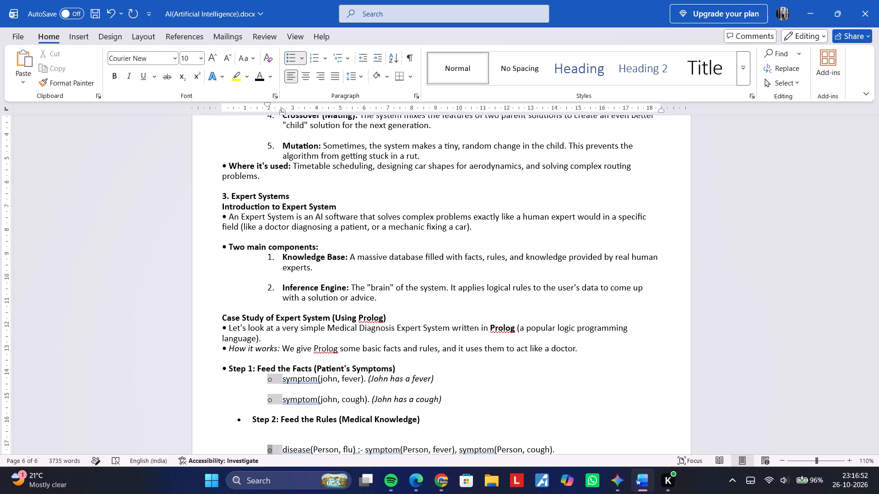
# Undo the recent spacing and inline-bullet edits around the case study's Step 1 point.
pyautogui.click(393, 243)
pyautogui.hotkey('ctrl', 'z')
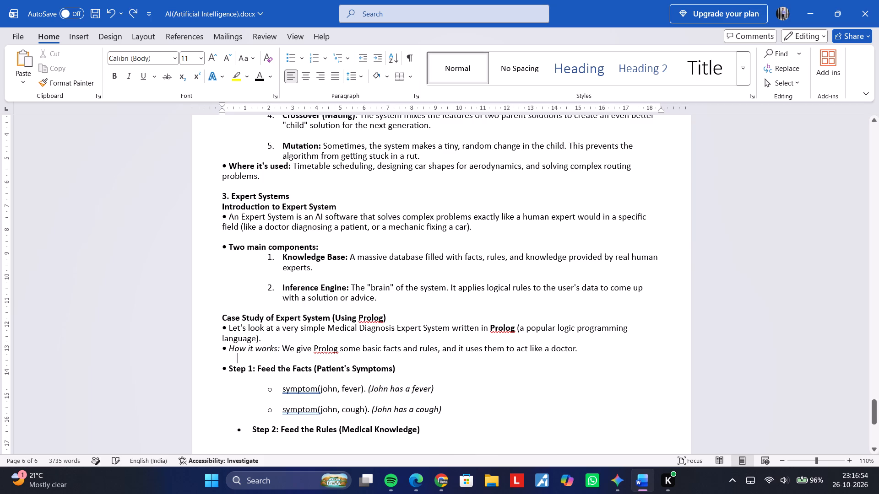
pyautogui.hotkey('ctrl', 'z')
pyautogui.hotkey('ctrl', 'z')
pyautogui.hotkey('ctrl', 'z')
pyautogui.hotkey('ctrl', 'z')
pyautogui.hotkey('ctrl', 'z')
pyautogui.hotkey('ctrl', 'z')
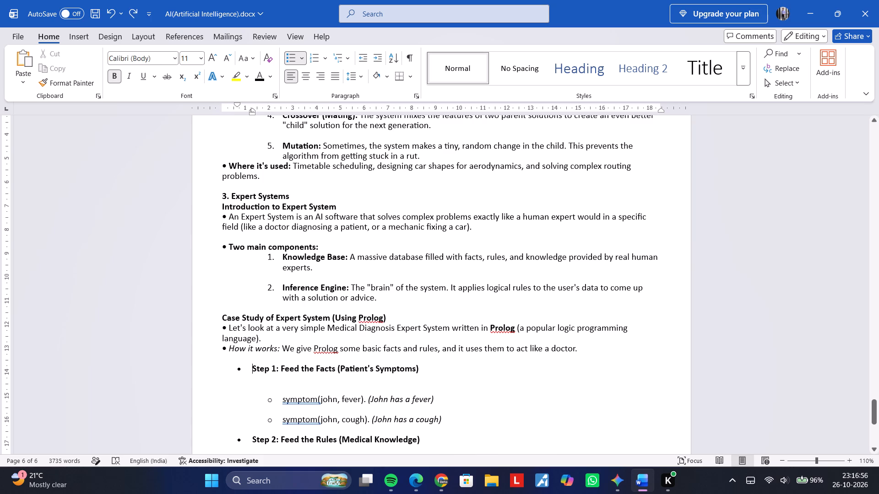
# Remove the blank line between the case study's "How it works" point and the Step 1 point.
pyautogui.click(284, 360)
pyautogui.press('BackSpace')
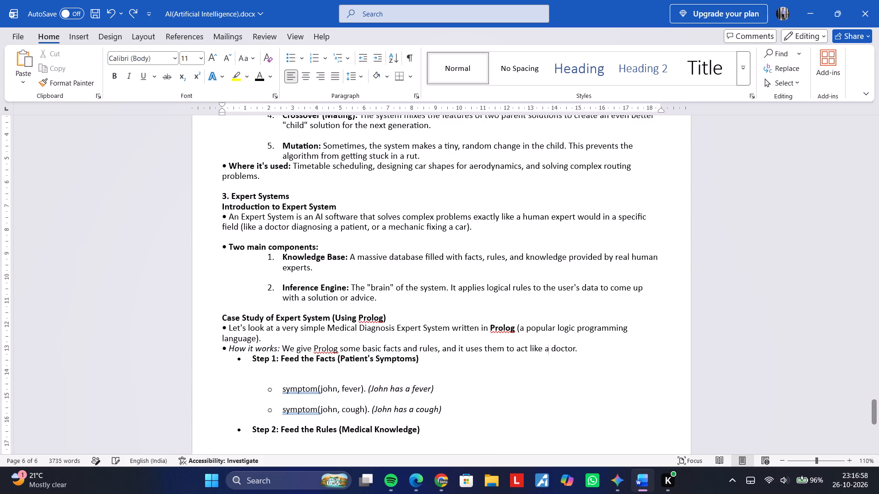
# Replace the list bullet of the "Step 1: Feed the Facts (Patient's Symptoms)" point with the inline bullet, keeping its indent.
pyautogui.press('Down')
pyautogui.press('Left')
pyautogui.hotkey('ctrl', 'Left')
pyautogui.hotkey('ctrl', 'Left')
pyautogui.hotkey('ctrl', 'Left')
pyautogui.hotkey('ctrl', 'Left')
pyautogui.hotkey('ctrl', 'Left')
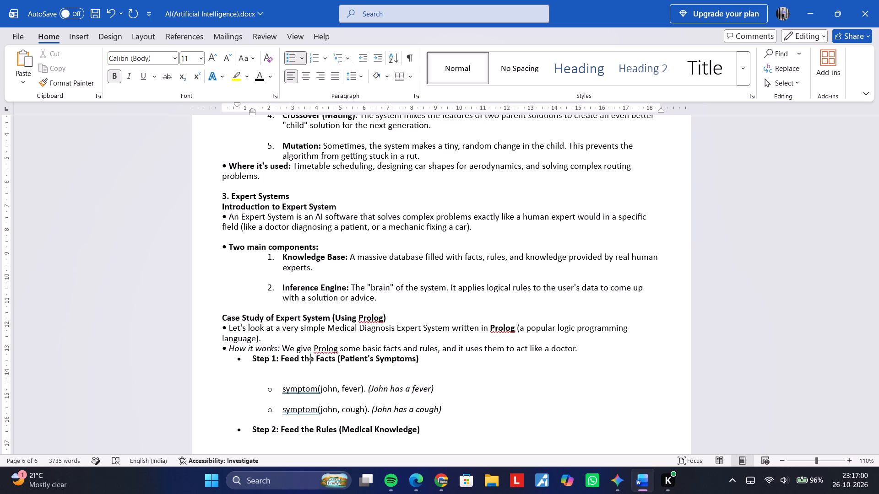
pyautogui.hotkey('ctrl', 'Left')
pyautogui.hotkey('ctrl', 'Left')
pyautogui.hotkey('ctrl', 'Left')
pyautogui.hotkey('ctrl', 'Left')
pyautogui.hotkey('ctrl', 'Left')
pyautogui.press('Right')
pyautogui.press('BackSpace')
pyautogui.hotkey('ctrl', 'v')
pyautogui.press('Left')
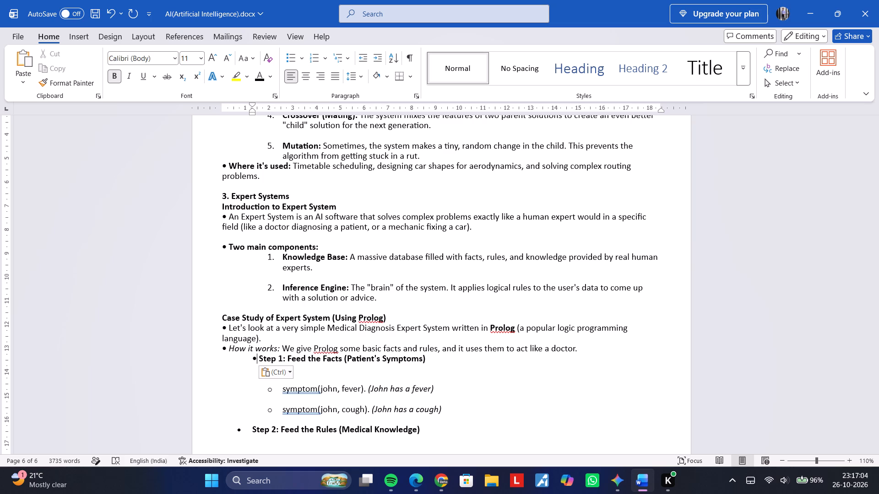
pyautogui.press('Left')
pyautogui.press('BackSpace')
pyautogui.hotkey('ctrl', 'z')
# Remove the blank lines between the Step 1 point and its symptom(john, fever) sub-point.
pyautogui.press('Down')
pyautogui.press('Down')
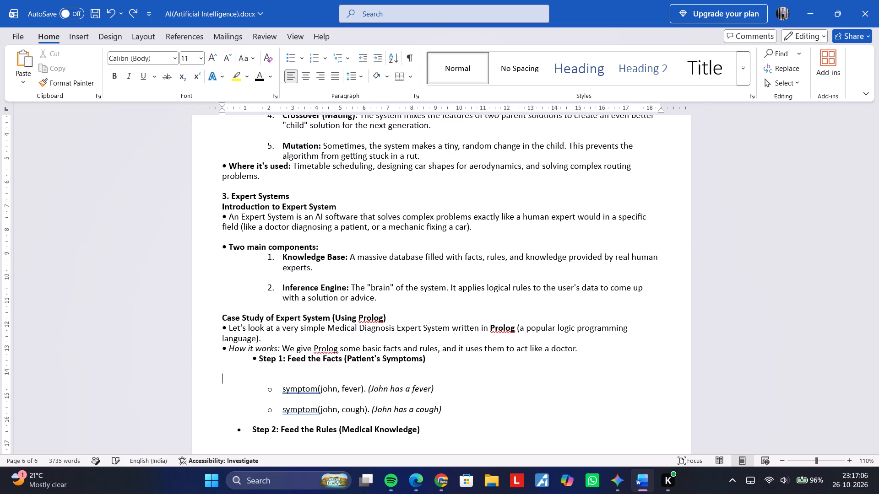
pyautogui.press('Down')
pyautogui.press('Up')
pyautogui.press('BackSpace')
pyautogui.press('BackSpace')
# Replace the list bullet of the "Step 2: Feed the Rules (Medical Knowledge)" point with the inline bullet, keeping its indent.
pyautogui.press('Down')
pyautogui.press('Down')
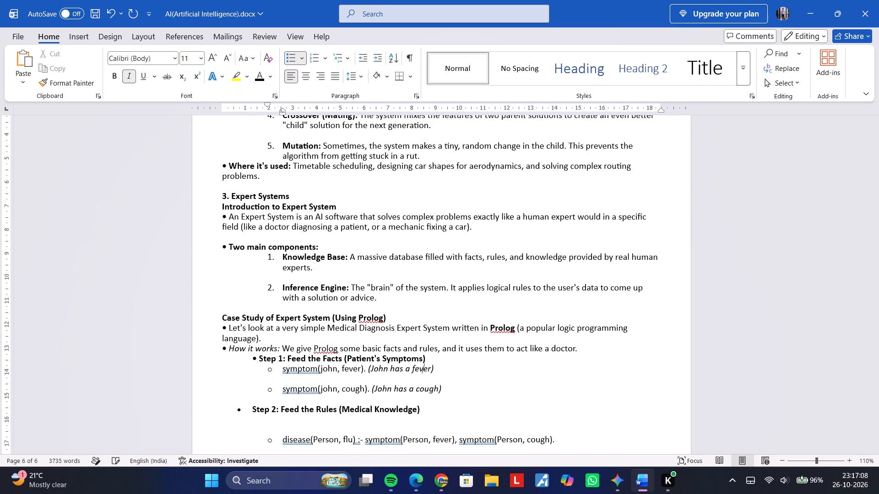
pyautogui.press('Down')
pyautogui.press('Down')
pyautogui.press('Down')
pyautogui.press('Up')
pyautogui.press('Right')
pyautogui.press('Right')
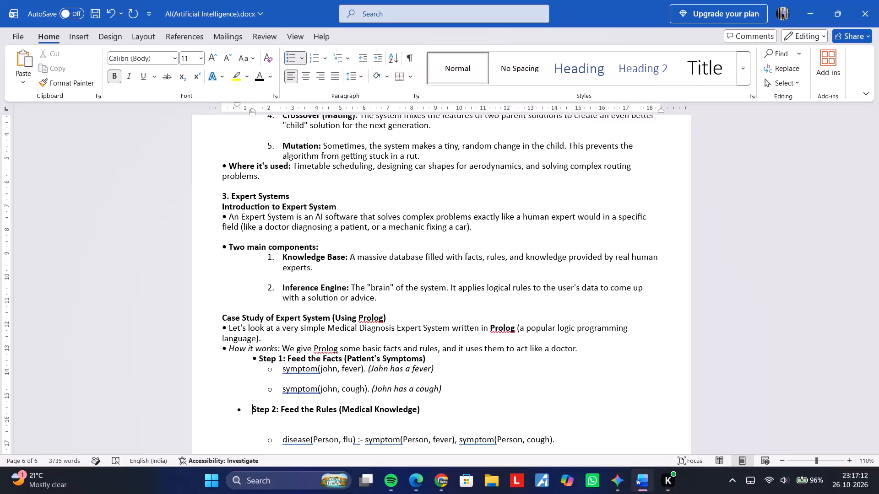
pyautogui.press('BackSpace')
pyautogui.hotkey('ctrl', 'v')
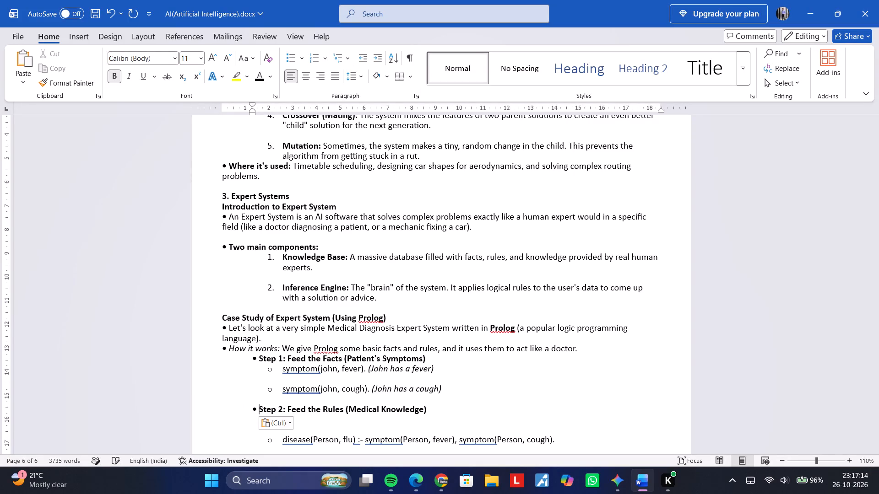
# Replace the list bullet of the "Step 3: The Execution" point with the inline bullet, keeping its indent.
pyautogui.press('Down')
pyautogui.press('Down')
pyautogui.scroll(-1, 428, 216)
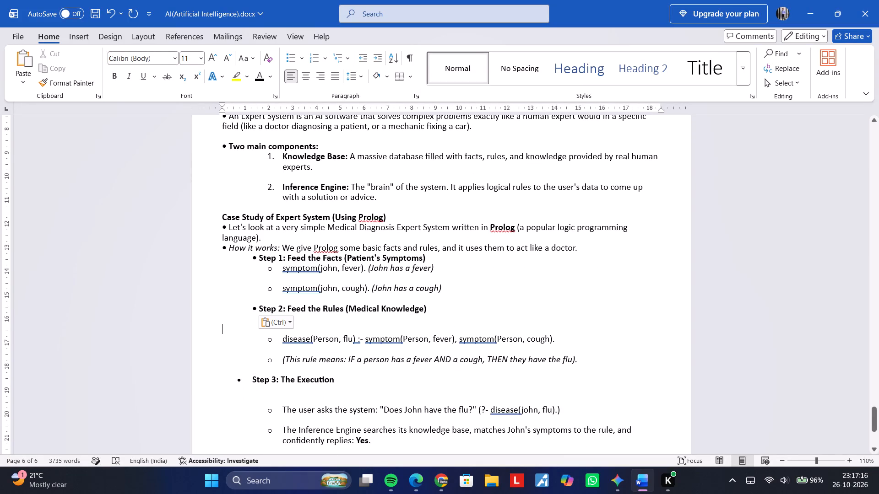
pyautogui.click(250, 377)
pyautogui.press('BackSpace')
pyautogui.press('BackSpace')
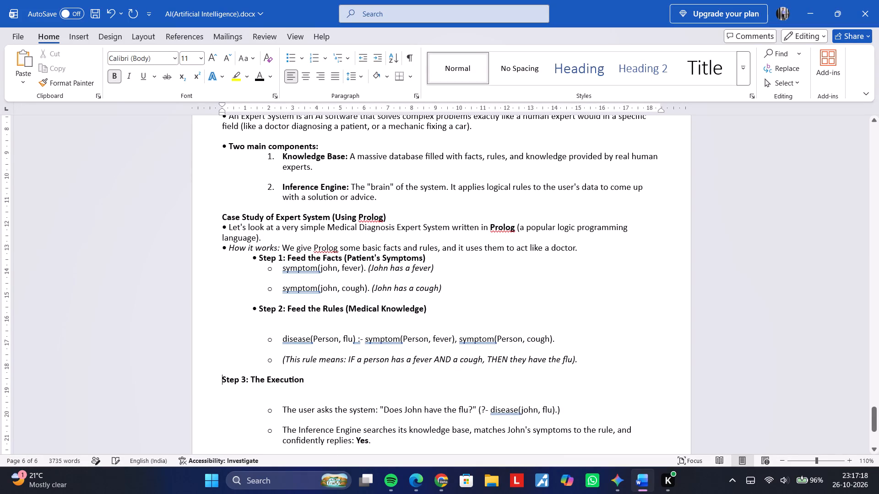
pyautogui.hotkey('ctrl', 'z')
pyautogui.hotkey('ctrl', 'v')
pyautogui.press('Down')
pyautogui.press('Down')
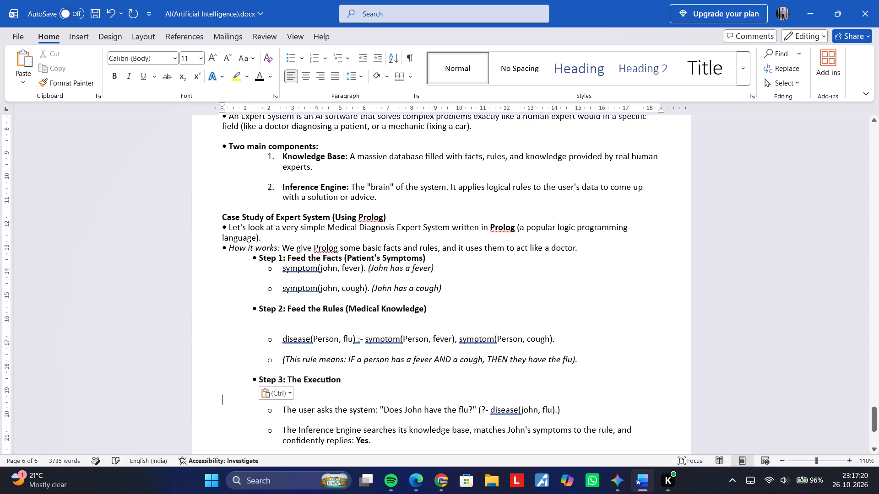
# Remove the blank lines between the Step 2 point and its disease(Person, flu) sub-point.
pyautogui.scroll(-2, 289, 366)
pyautogui.scroll(1, 303, 325)
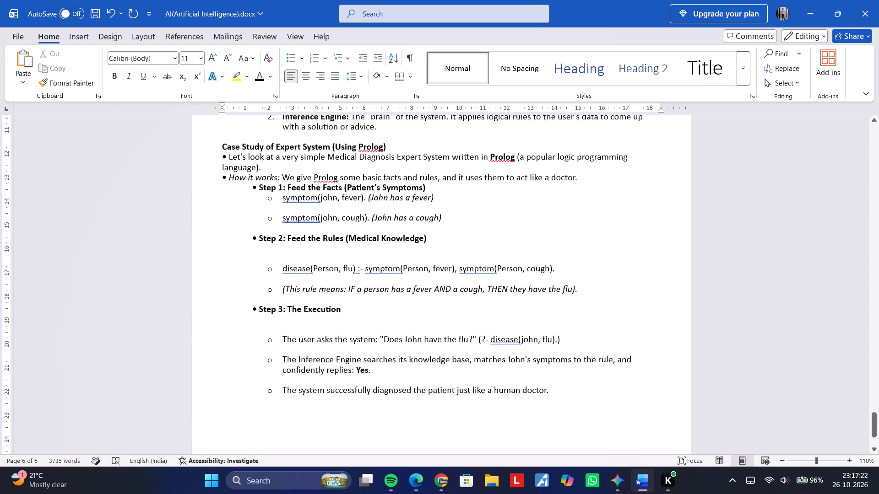
pyautogui.scroll(1, 303, 325)
pyautogui.scroll(-1, 307, 326)
pyautogui.click(306, 253)
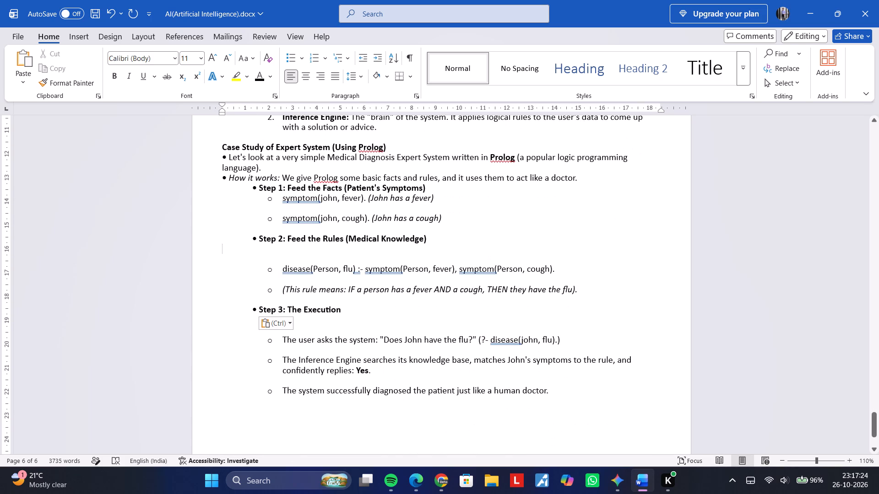
pyautogui.press('BackSpace')
pyautogui.press('Down')
pyautogui.press('BackSpace')
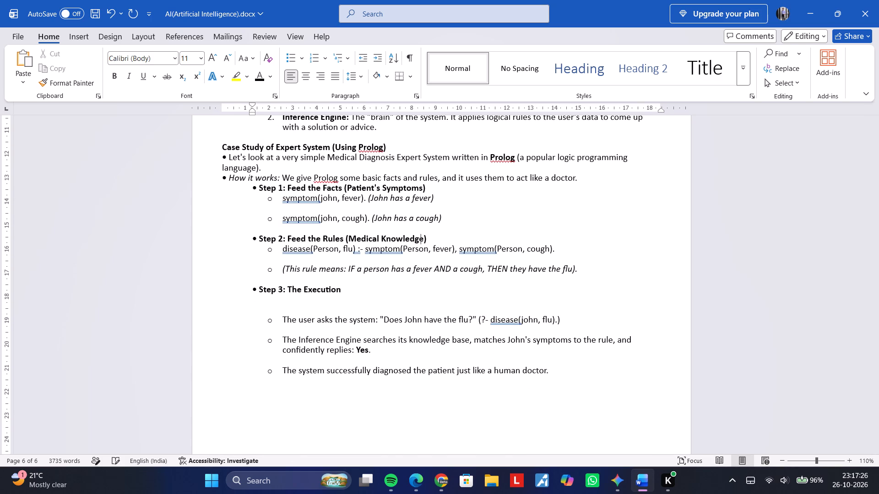
# Remove the blank line between the fever and cough symptom sub-points under Step 1.
pyautogui.press('Up')
pyautogui.press('Up')
pyautogui.press('Down')
pyautogui.press('Up')
pyautogui.press('Up')
pyautogui.press('BackSpace')
# Remove the blank line between the disease rule and its "This rule means" explanation under Step 2.
pyautogui.press('Down')
pyautogui.press('Down')
pyautogui.press('Down')
pyautogui.press('Down')
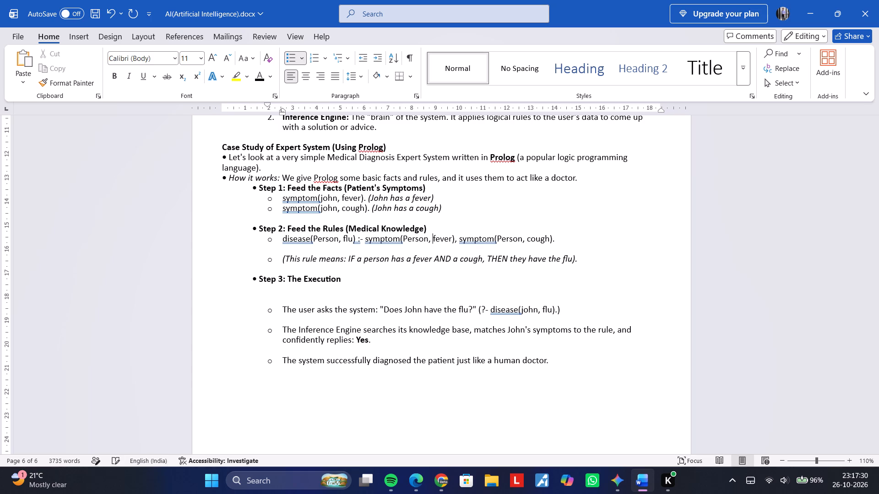
pyautogui.press('Down')
pyautogui.press('BackSpace')
# Remove the blank lines between the "Step 3: The Execution" point and its first sub-point.
pyautogui.press('Down')
pyautogui.press('Down')
pyautogui.press('Down')
pyautogui.press('Down')
pyautogui.press('Down')
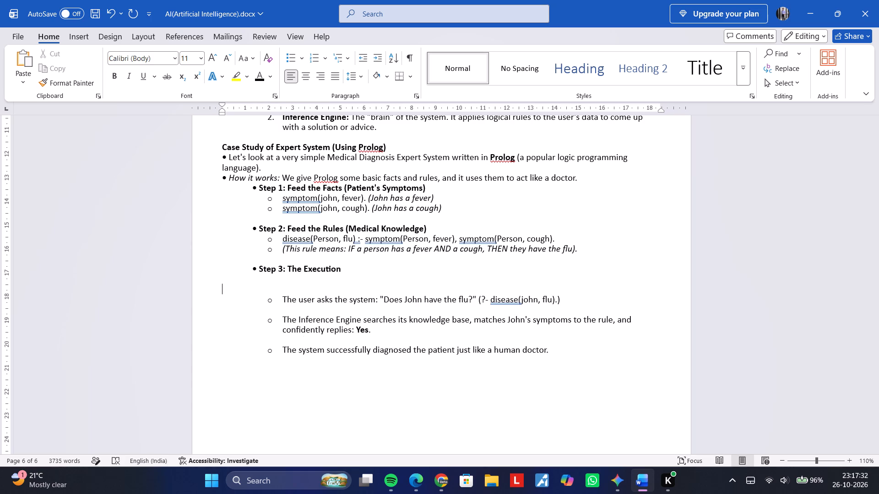
pyautogui.press('BackSpace')
pyautogui.press('BackSpace')
# Remove the blank lines separating the three sub-points under "Step 3: The Execution".
pyautogui.press('Down')
pyautogui.press('Down')
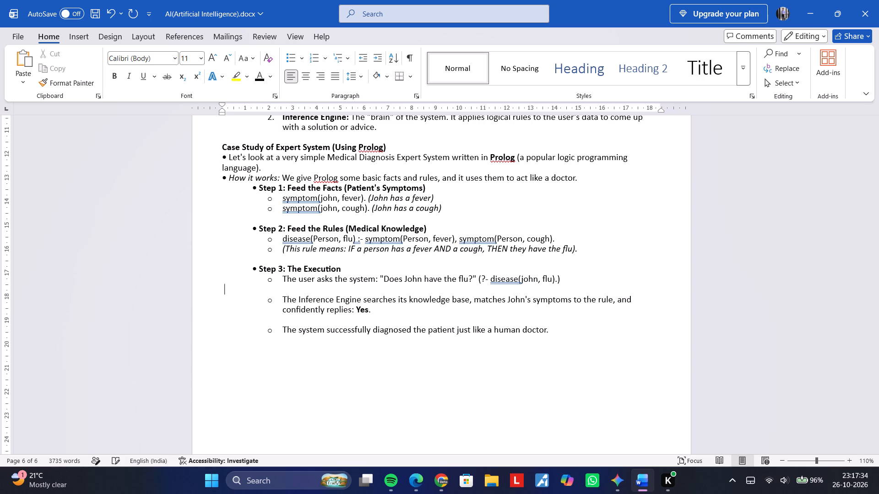
pyautogui.press('BackSpace')
pyautogui.press('Down')
pyautogui.press('Down')
pyautogui.press('Down')
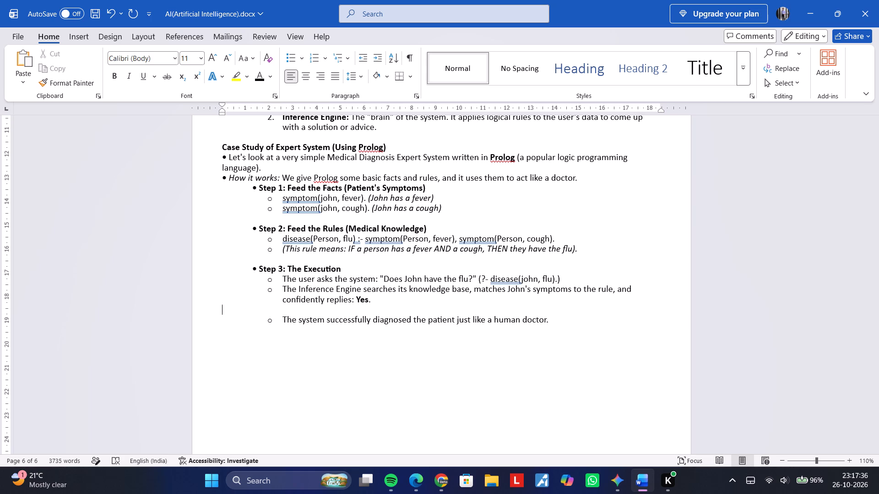
pyautogui.press('BackSpace')
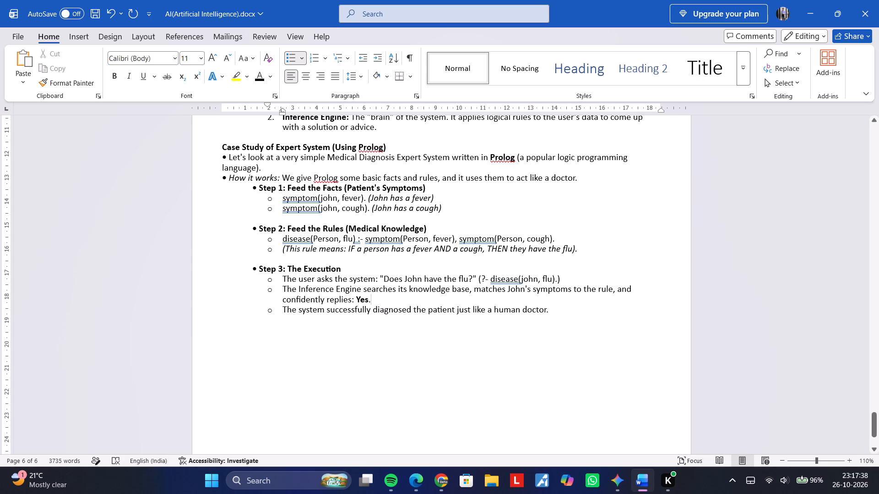
# Insert a space before the opening parenthesis of each symptom and disease expression in the case study's Steps 1 to 3.
pyautogui.click(518, 279)
pyautogui.press('space')
pyautogui.click(494, 239)
pyautogui.press('space')
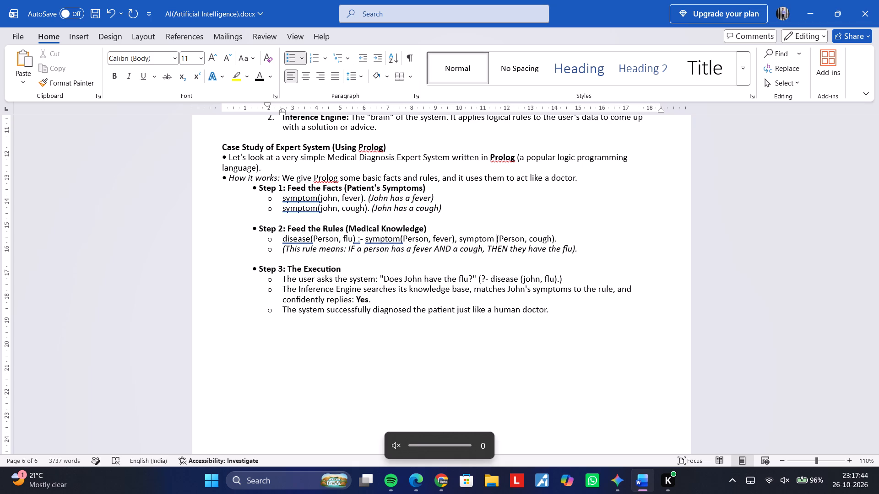
pyautogui.click(400, 241)
pyautogui.press('space')
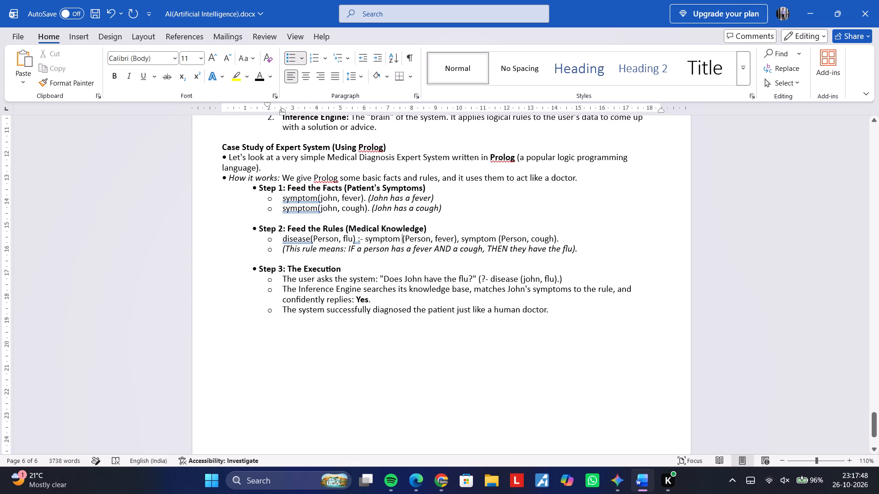
pyautogui.click(309, 241)
pyautogui.press('space')
pyautogui.click(316, 209)
pyautogui.press('space')
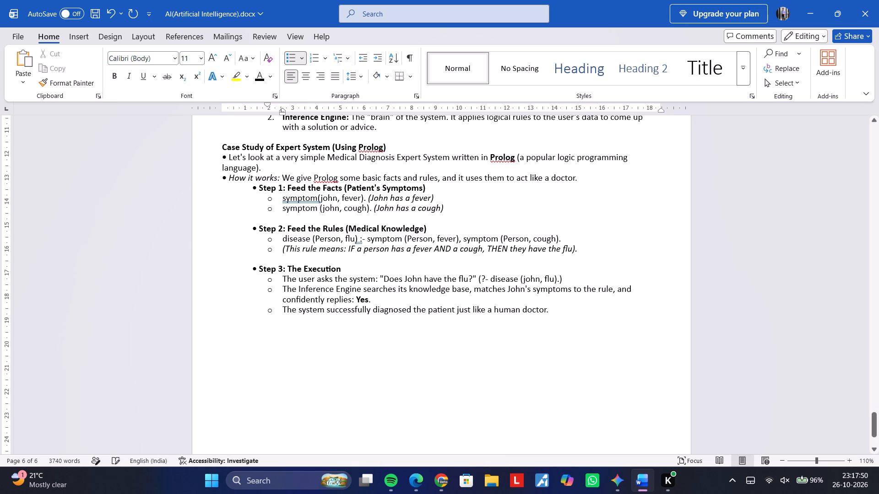
pyautogui.click(315, 194)
pyautogui.press('space')
# Delete the whole "Case Study of Expert System (Using Prolog)" section, from its heading through the last Step 3 sub-point.
pyautogui.scroll(1, 420, 221)
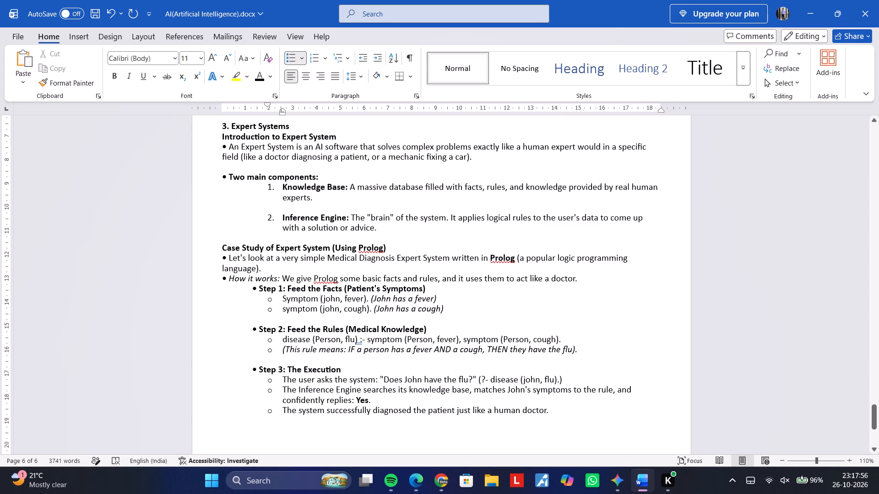
pyautogui.moveTo(555, 419); pyautogui.dragTo(545, 412)
pyautogui.moveTo(545, 412); pyautogui.dragTo(220, 252)
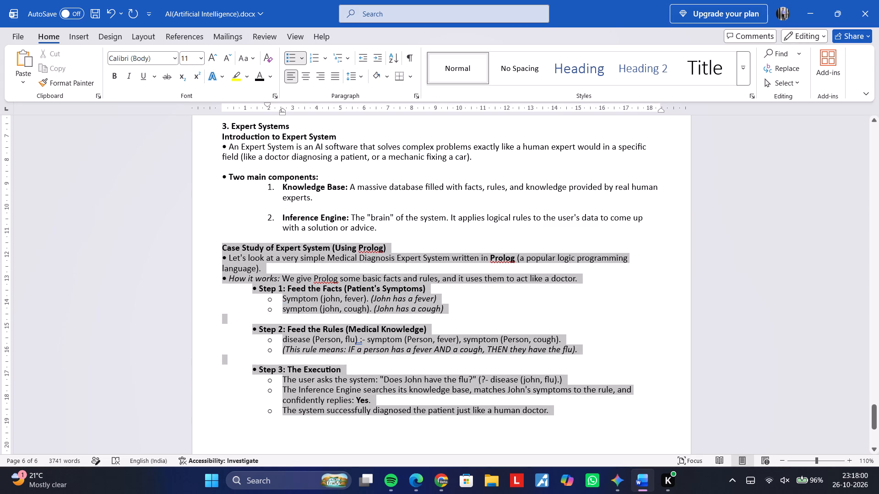
pyautogui.moveTo(220, 252); pyautogui.dragTo(220, 249)
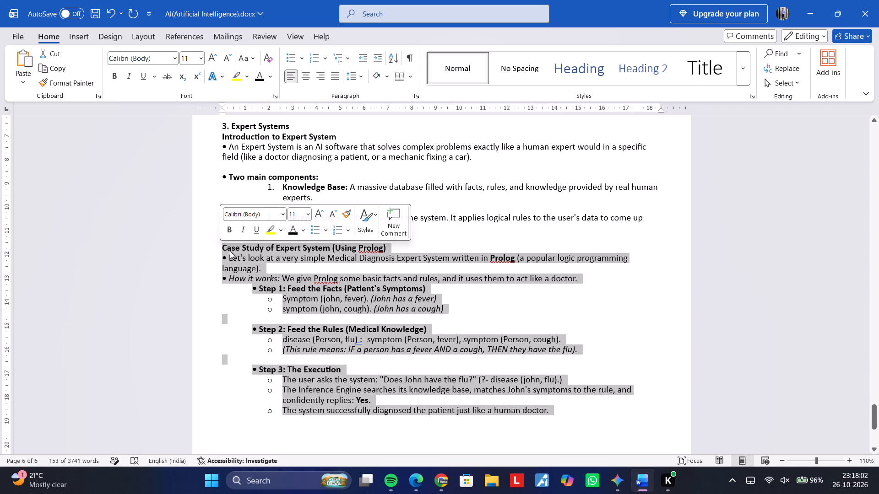
pyautogui.press('BackSpace')
pyautogui.scroll(6, 290, 294)
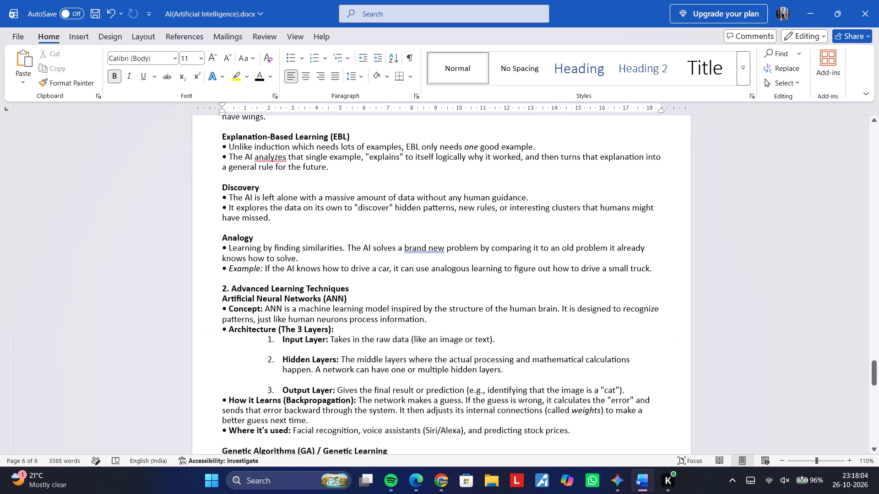
pyautogui.scroll(-3, 290, 294)
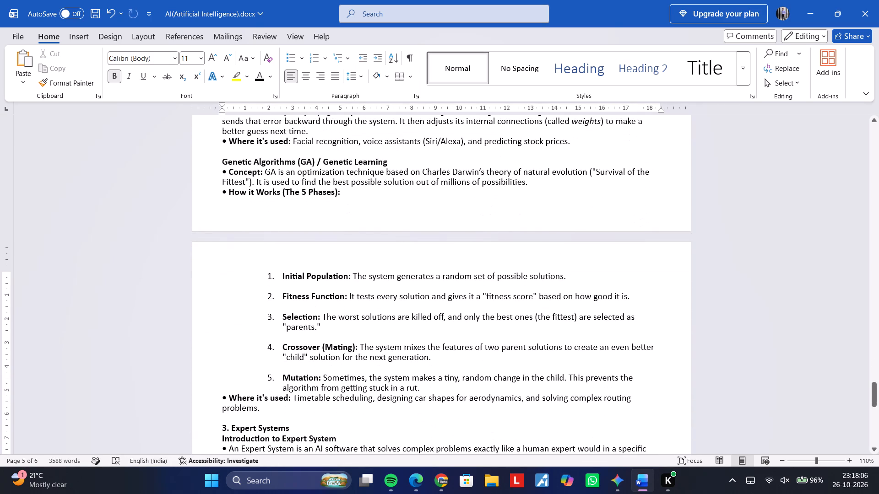
pyautogui.scroll(-1, 290, 294)
pyautogui.scroll(2, 306, 274)
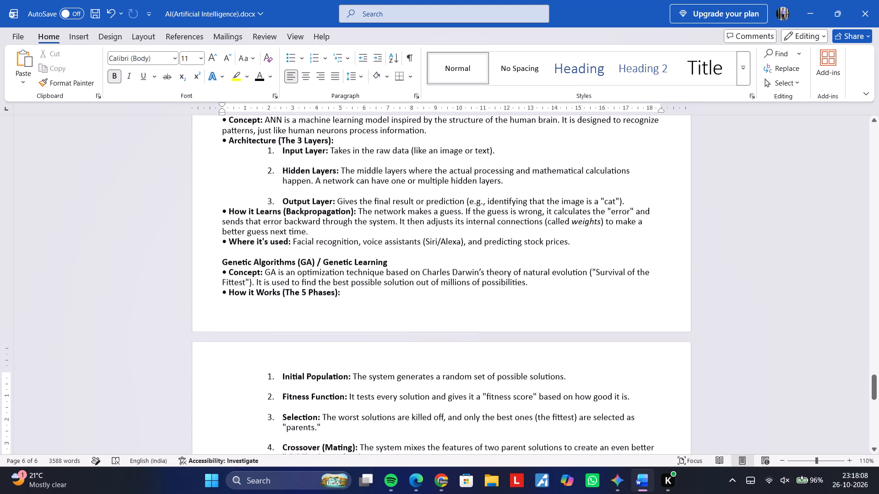
pyautogui.scroll(-1, 306, 274)
pyautogui.scroll(1, 306, 274)
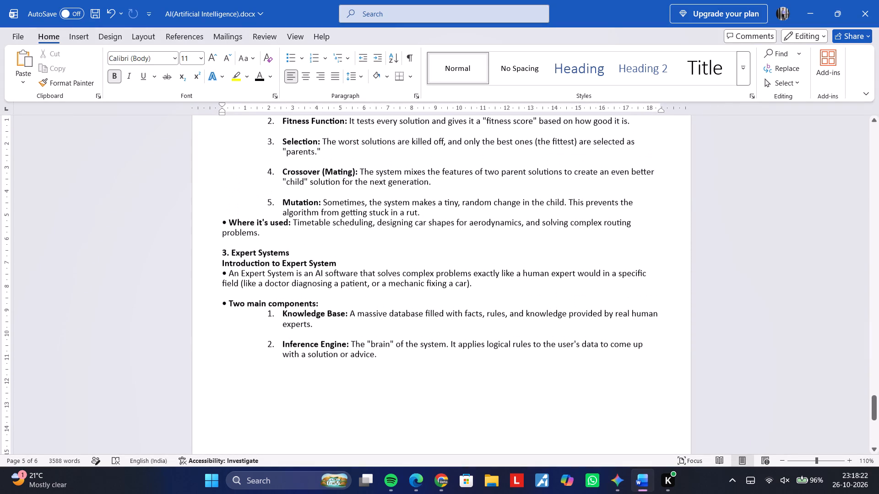
pyautogui.scroll(-1, 343, 334)
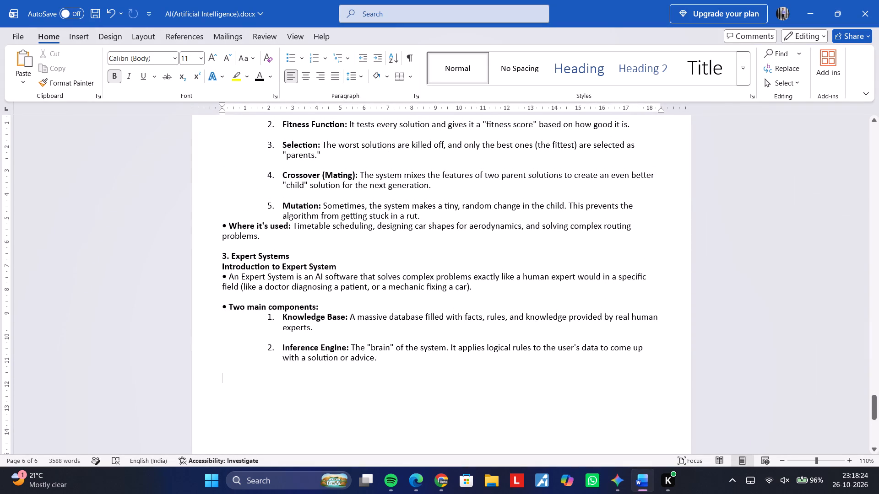
# Move all Unit 4 notes, from "1. Learning in AI" to the Inference Engine point, into the first cell of the empty two-column table.
pyautogui.click(231, 258)
pyautogui.scroll(1, 231, 258)
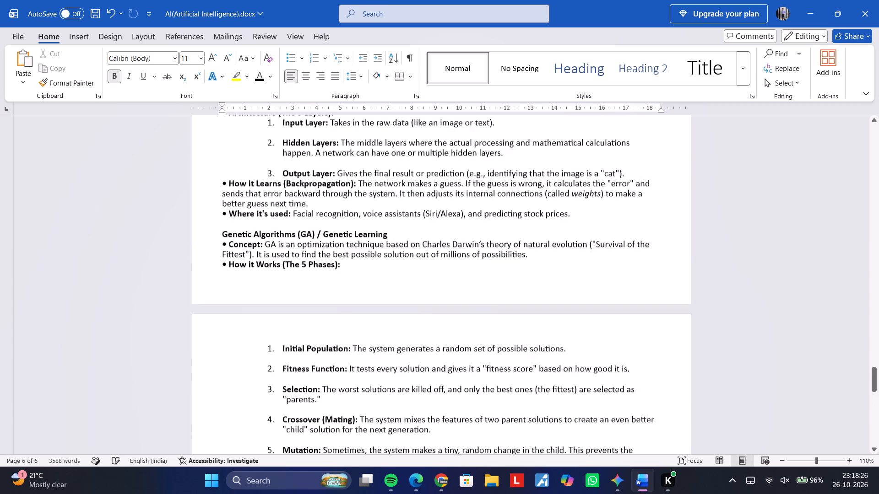
pyautogui.scroll(3, 231, 258)
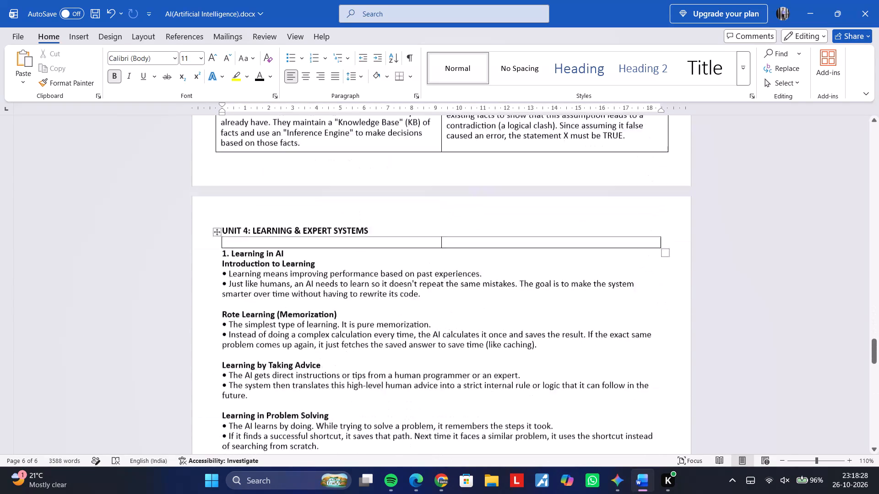
pyautogui.scroll(1, 231, 258)
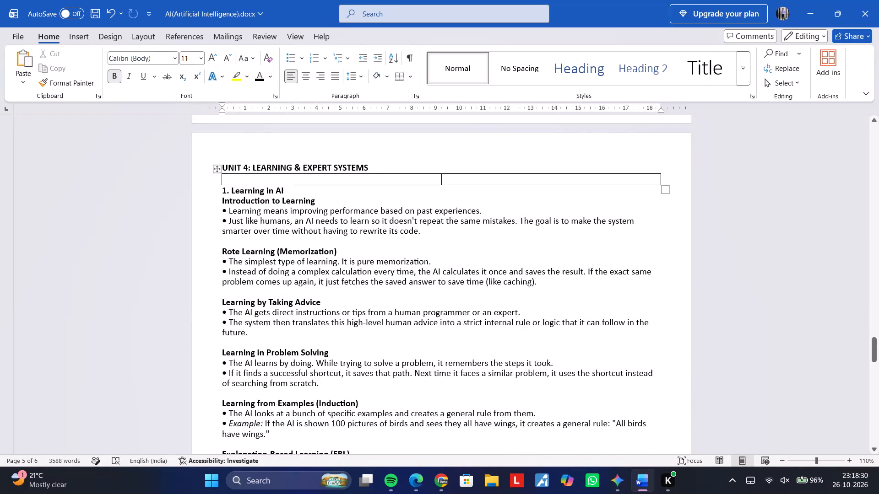
pyautogui.keyDown('ctrl'); pyautogui.scroll(-4, 355, 336); pyautogui.keyUp('ctrl')
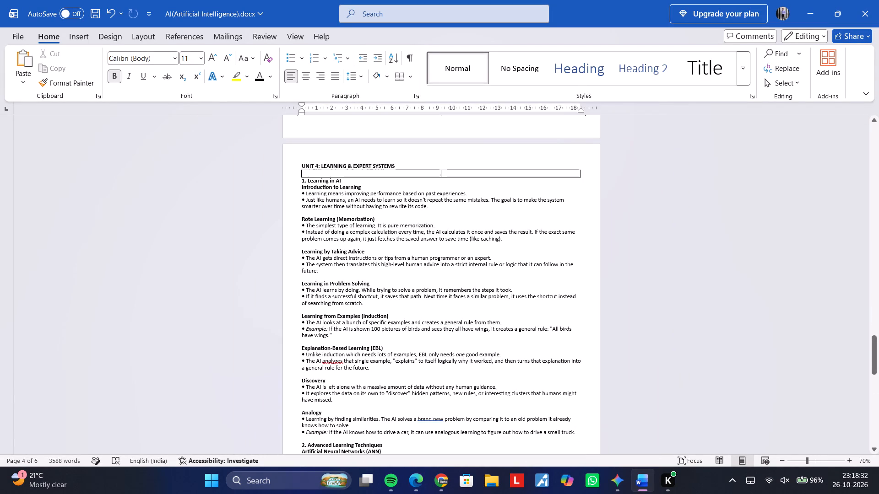
pyautogui.click(302, 182)
pyautogui.click(301, 185)
pyautogui.click(317, 205)
pyautogui.click(306, 194)
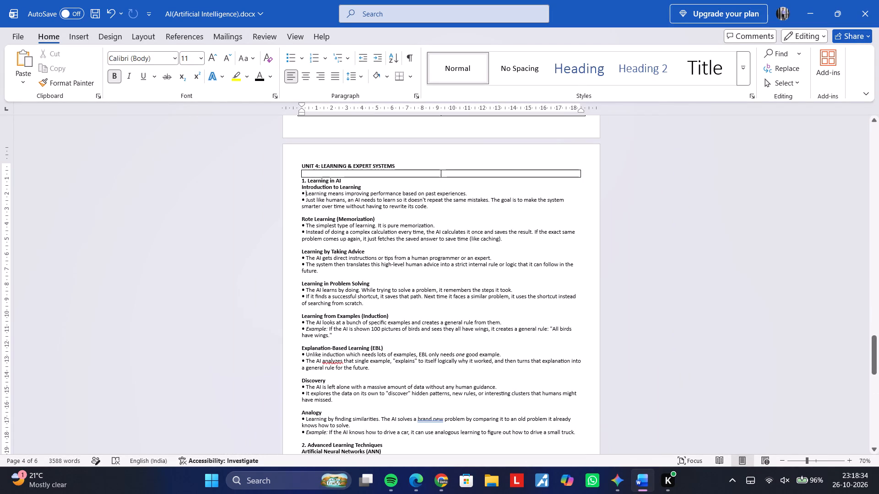
pyautogui.moveTo(302, 180); pyautogui.dragTo(336, 237)
pyautogui.scroll(-1, 314, 199)
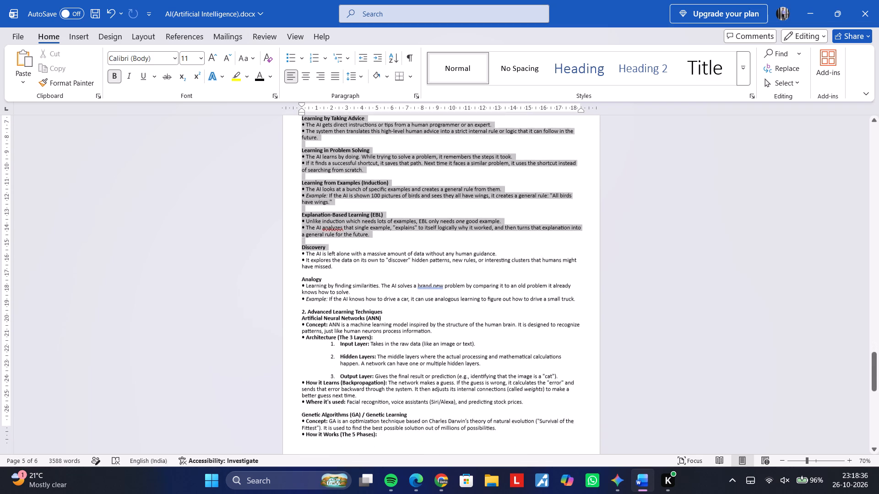
pyautogui.scroll(-1, 336, 237)
pyautogui.moveTo(336, 237); pyautogui.dragTo(388, 301)
pyautogui.scroll(-2, 342, 251)
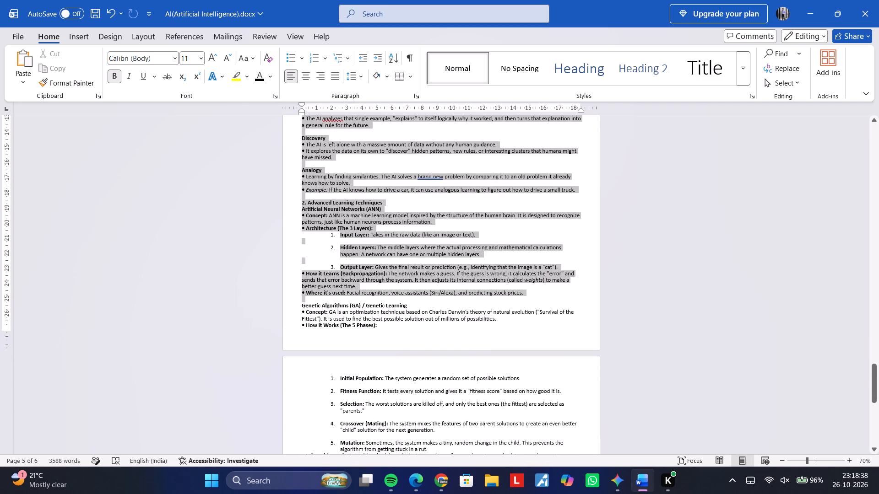
pyautogui.moveTo(388, 301); pyautogui.dragTo(401, 340)
pyautogui.scroll(-2, 400, 330)
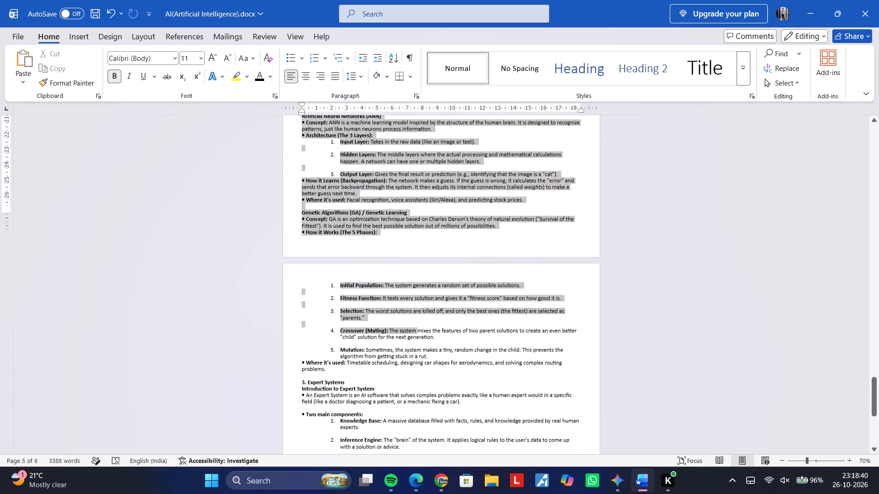
pyautogui.moveTo(401, 340); pyautogui.dragTo(404, 311)
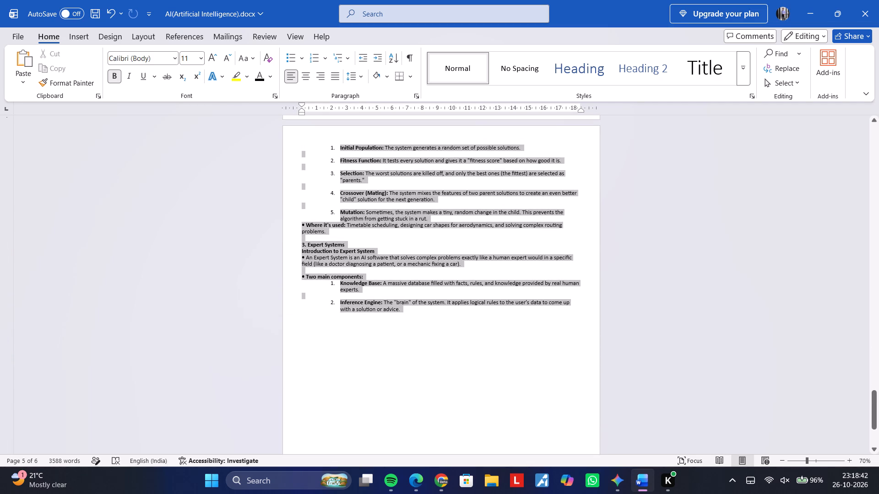
pyautogui.moveTo(404, 311); pyautogui.dragTo(400, 311)
pyautogui.scroll(9, 389, 292)
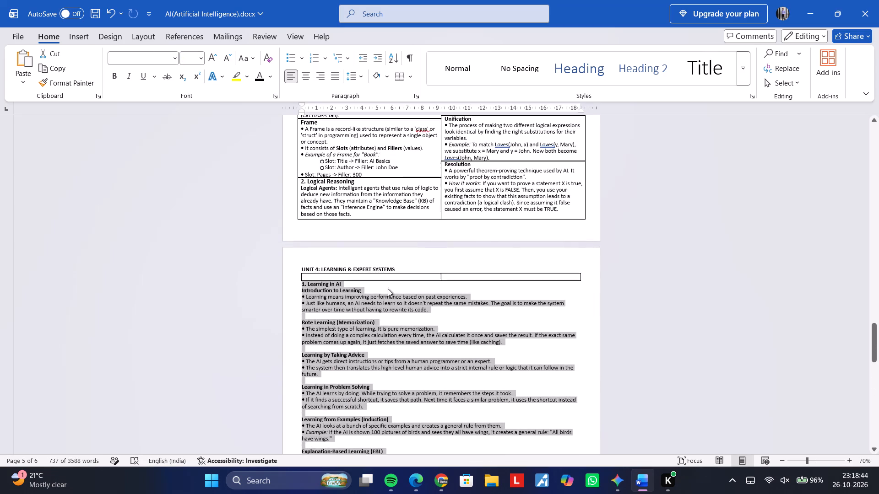
pyautogui.moveTo(331, 288); pyautogui.dragTo(324, 277)
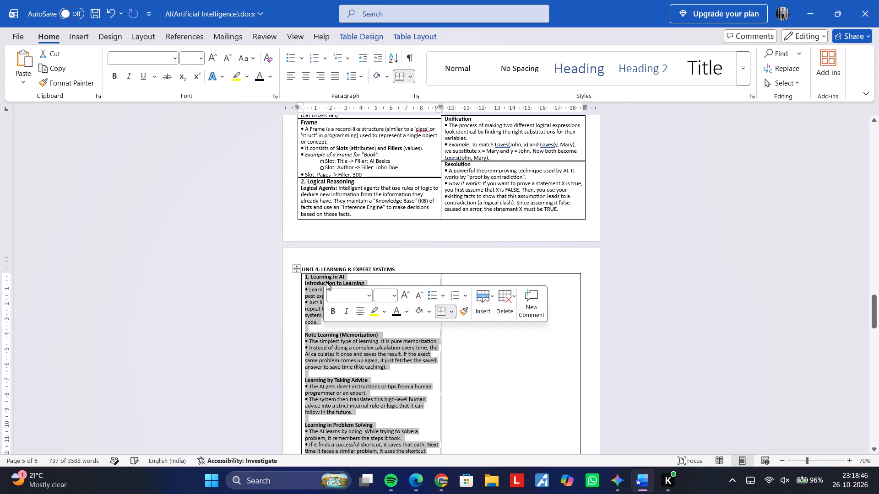
pyautogui.click(362, 346)
# Replace the indented automatic number of the Initial Population phase under Genetic Algorithms with a plain inline "1)" at the cell margin.
pyautogui.scroll(-2, 355, 344)
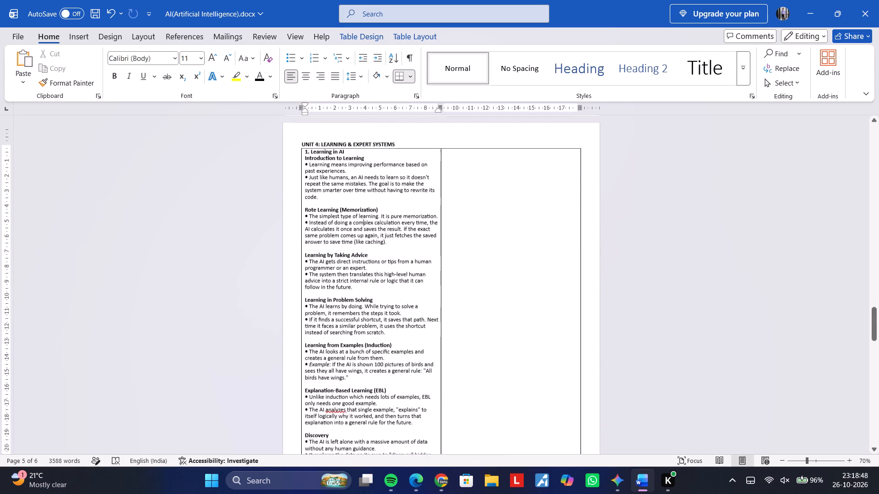
pyautogui.scroll(4, 356, 344)
pyautogui.scroll(-11, 356, 343)
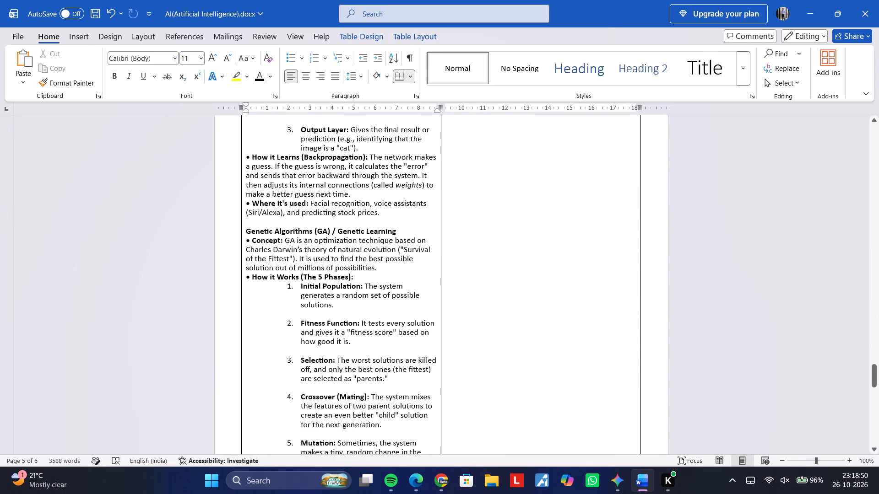
pyautogui.scroll(-2, 356, 343)
pyautogui.scroll(4, 356, 343)
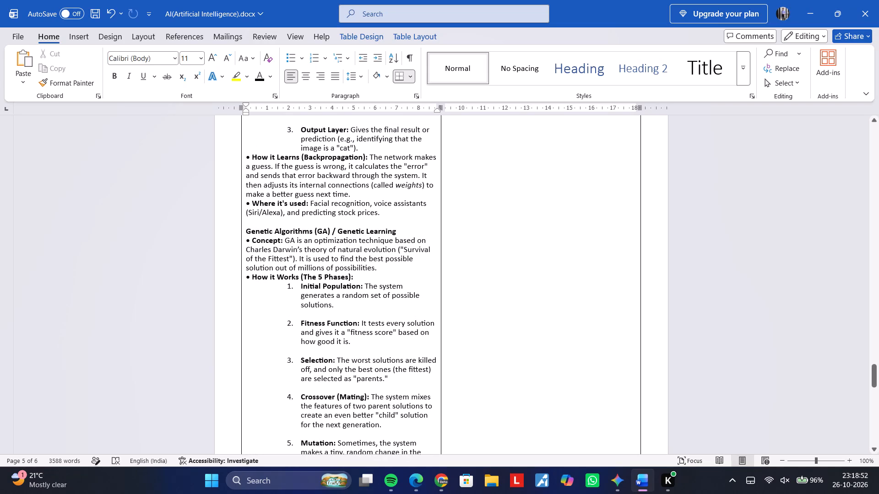
pyautogui.click(301, 288)
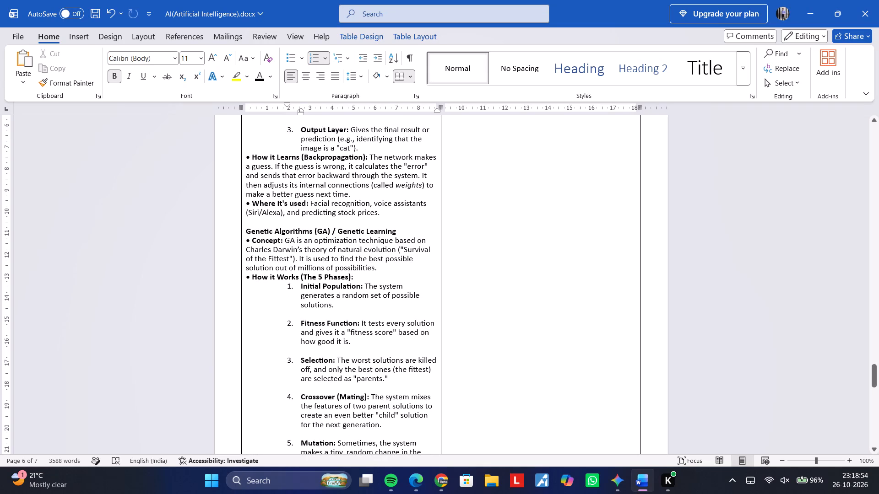
pyautogui.press('BackSpace')
pyautogui.press('BackSpace')
pyautogui.press('1')
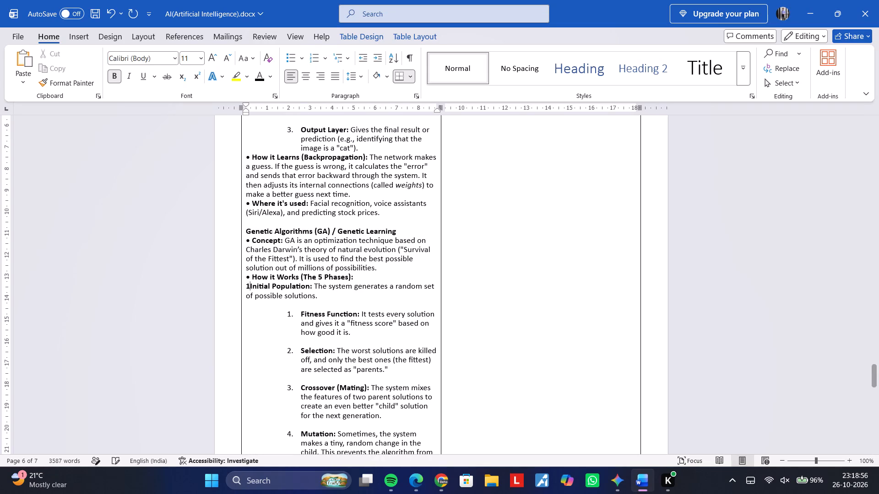
pyautogui.write(')')
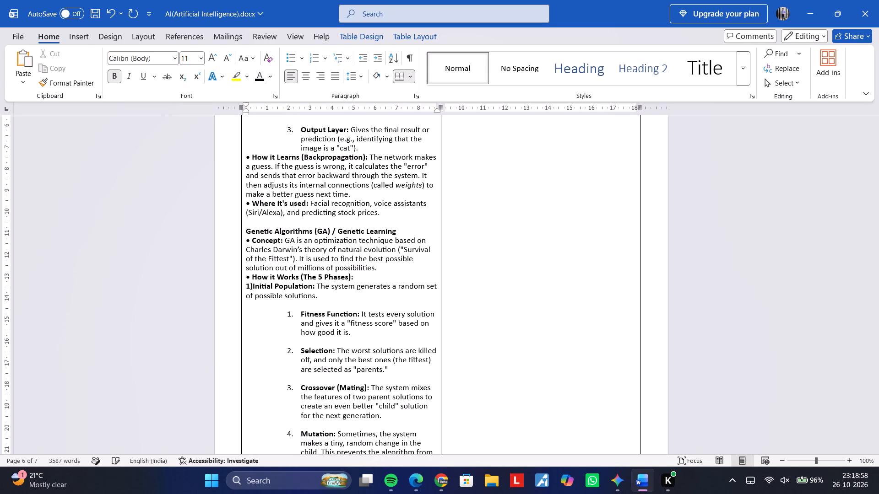
pyautogui.press('space')
pyautogui.press('Down')
pyautogui.hotkey('ctrl', 'z')
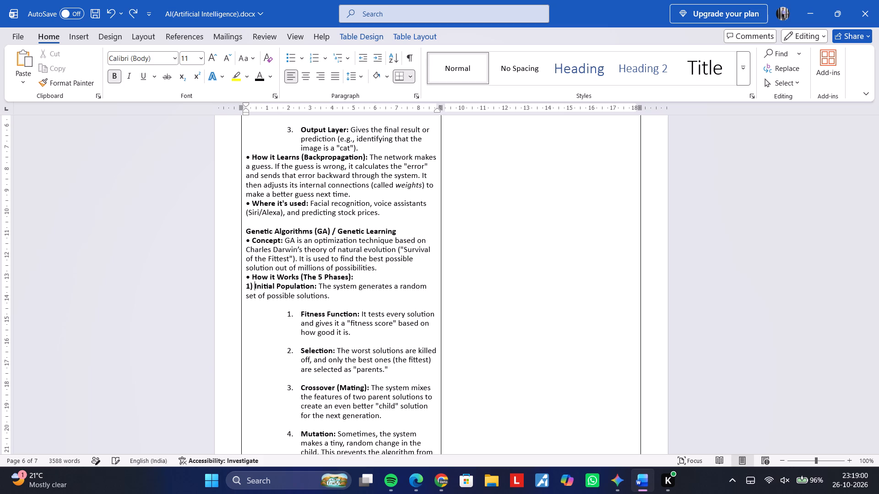
# Remove the blank line above the Fitness Function phase and replace its automatic number with a plain inline "2)".
pyautogui.press('Down')
pyautogui.press('Down')
pyautogui.press('Down')
pyautogui.press('BackSpace')
pyautogui.press('BackSpace')
pyautogui.press('BackSpace')
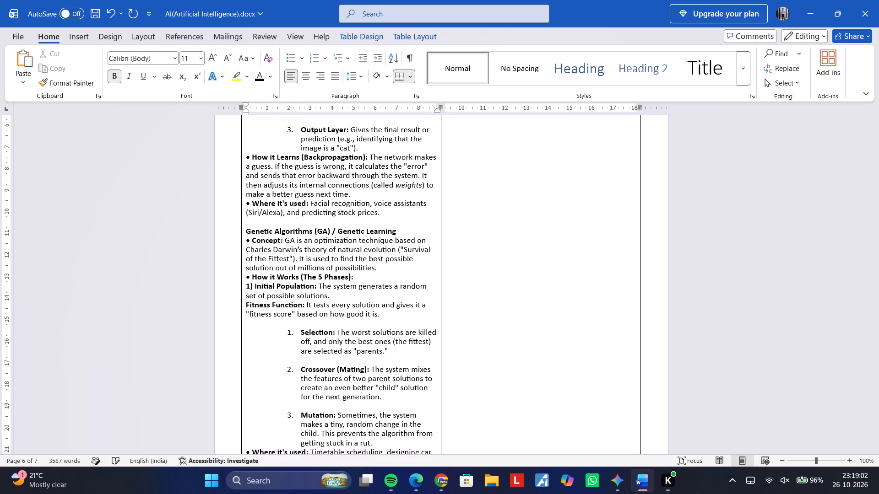
pyautogui.write('2)')
pyautogui.press('space')
pyautogui.hotkey('ctrl', 'z')
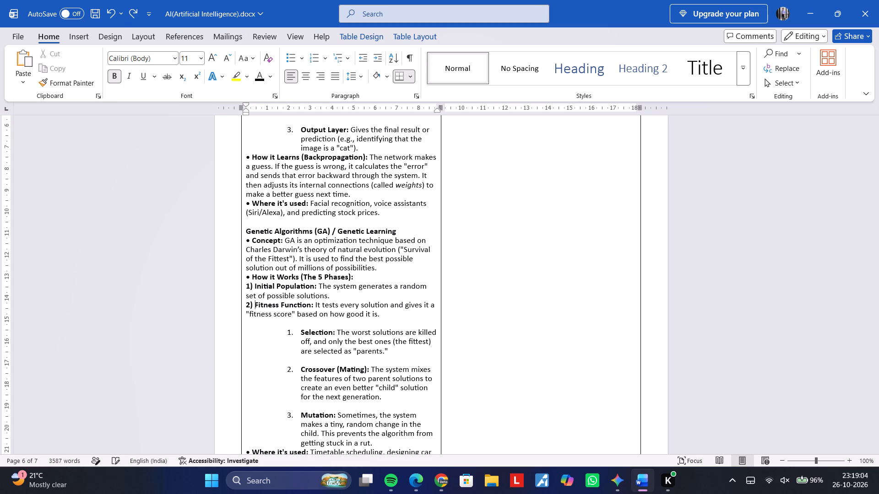
# Remove the blank line above the Selection phase and replace its automatic number with a plain inline "3)".
pyautogui.press('Down')
pyautogui.press('Down')
pyautogui.press('Down')
pyautogui.press('BackSpace')
pyautogui.press('BackSpace')
pyautogui.press('BackSpace')
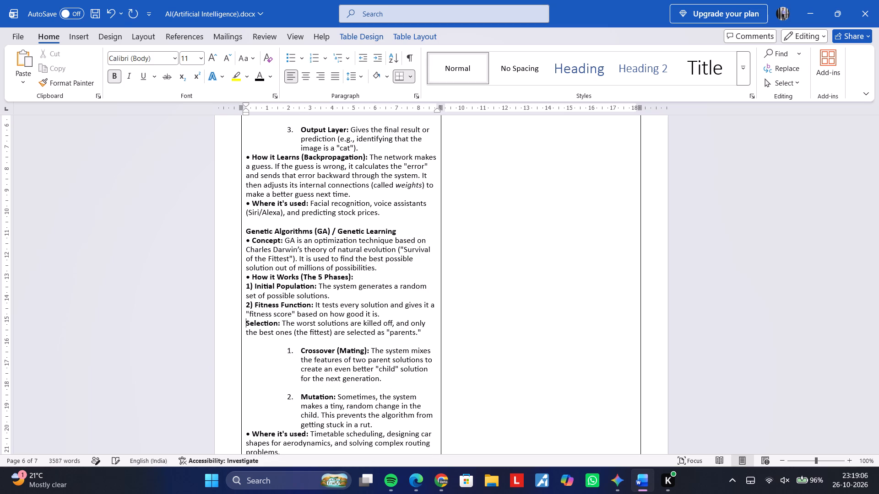
pyautogui.write('3)')
pyautogui.press('space')
pyautogui.hotkey('ctrl', 'z')
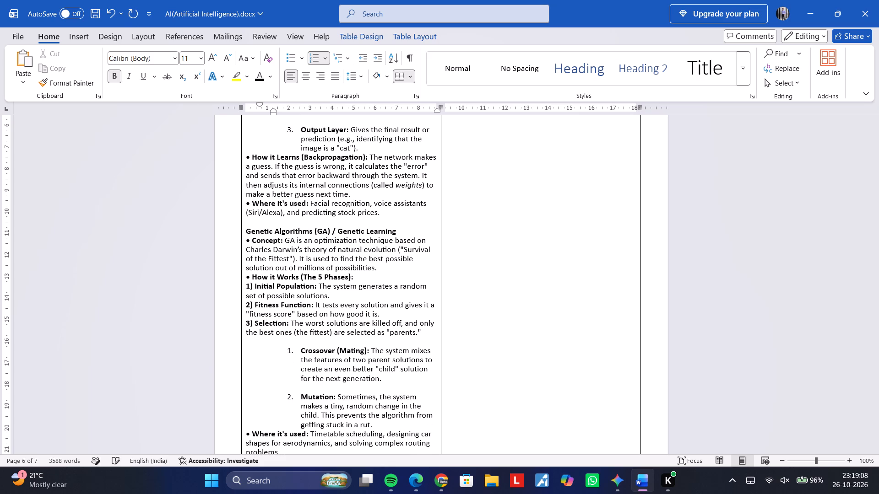
# Remove the blank line above the Crossover (Mating) phase and replace its automatic number with a plain inline "4)".
pyautogui.press('Down')
pyautogui.press('Down')
pyautogui.press('Down')
pyautogui.press('BackSpace')
pyautogui.press('BackSpace')
pyautogui.press('BackSpace')
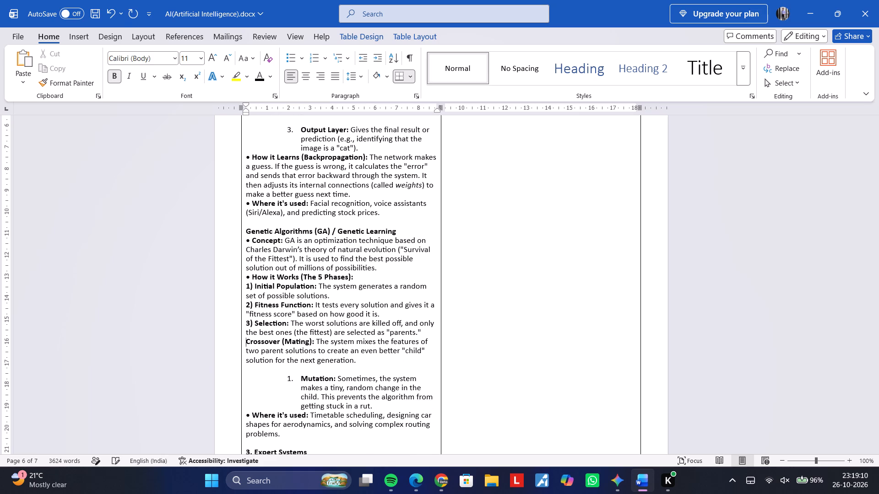
pyautogui.write('4)')
pyautogui.press('space')
pyautogui.hotkey('ctrl', 'z')
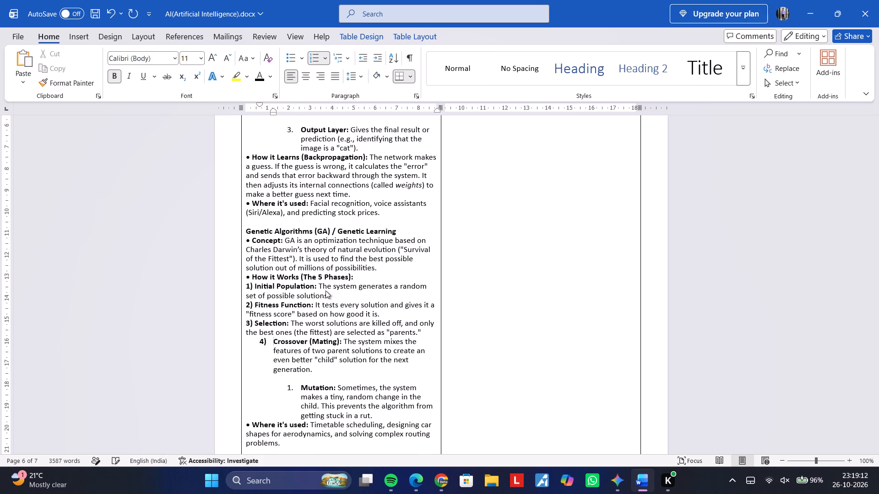
# Remove the blank line above the Mutation phase and replace its automatic number with a plain inline "5)" at the cell margin.
pyautogui.press('Down')
pyautogui.press('Down')
pyautogui.press('Down')
pyautogui.press('BackSpace')
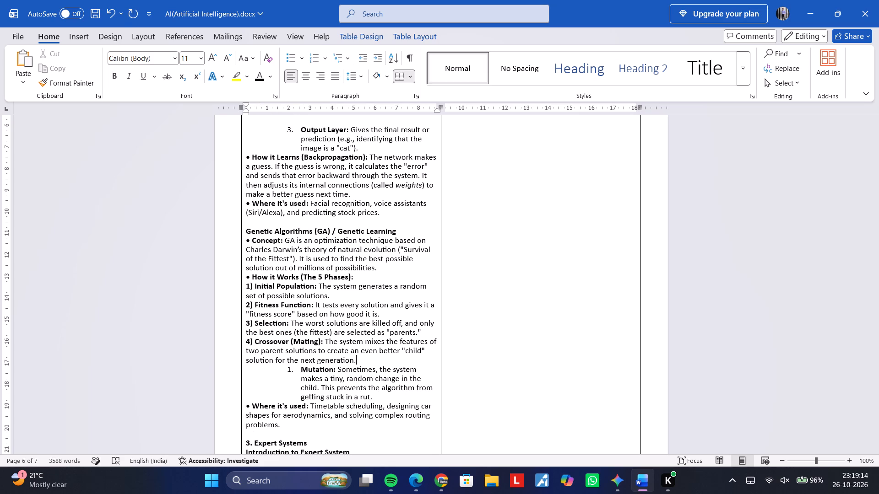
pyautogui.press('Down')
pyautogui.hotkey('ctrl', 'Left')
pyautogui.hotkey('ctrl', 'Left')
pyautogui.hotkey('ctrl', 'Left')
pyautogui.press('BackSpace')
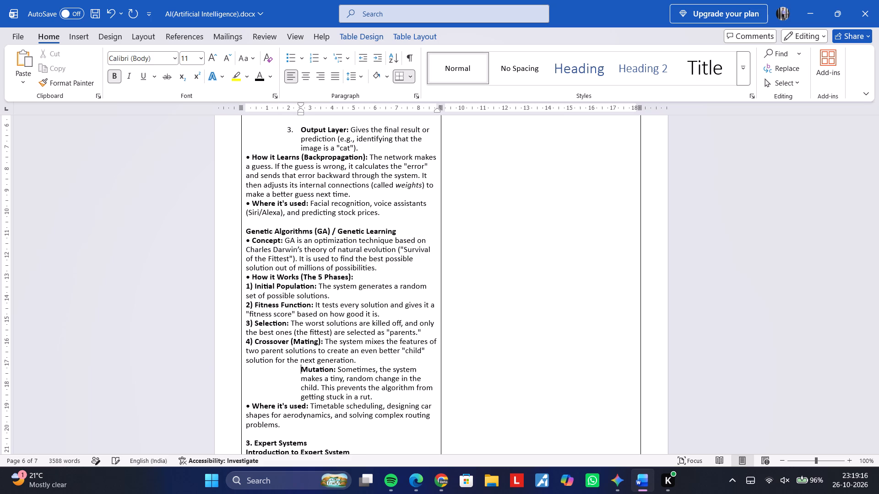
pyautogui.press('BackSpace')
pyautogui.write('5)')
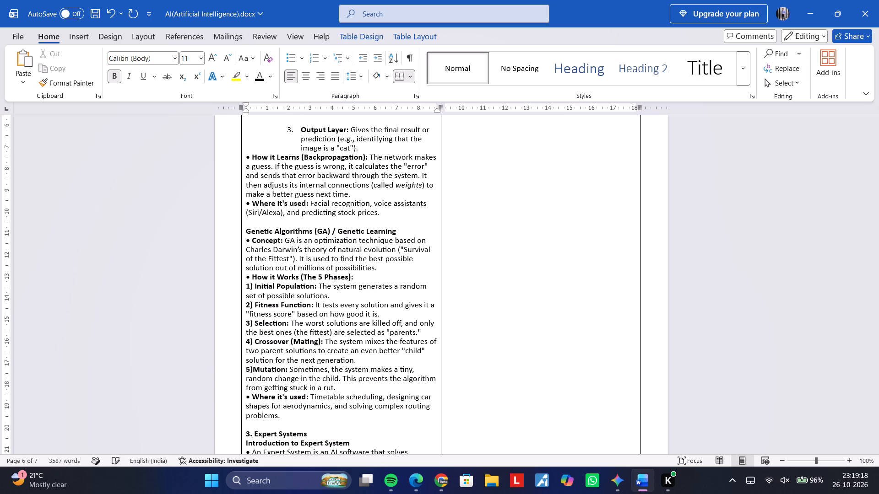
pyautogui.press('space')
pyautogui.hotkey('ctrl', 'z')
# Remove the stray automatic number and its indent from the empty paragraph just below the Unit 4 table.
pyautogui.press('Down')
pyautogui.press('Down')
pyautogui.press('Down')
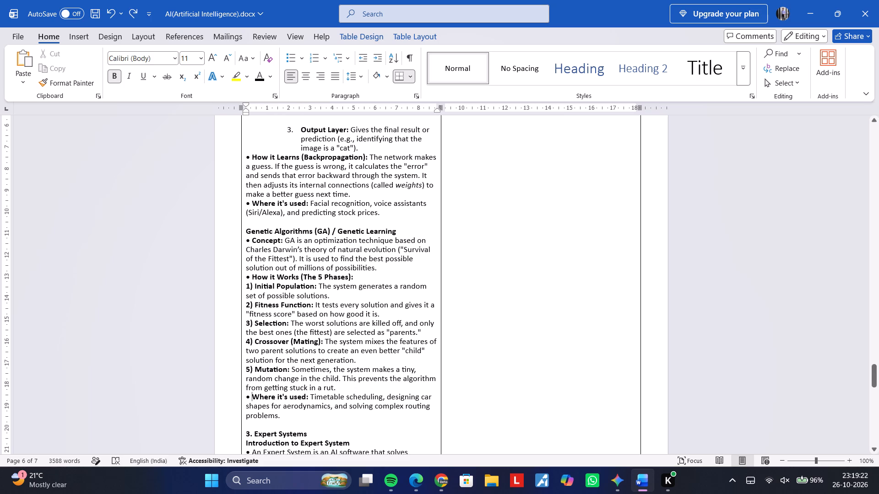
pyautogui.scroll(-2, 303, 248)
pyautogui.scroll(2, 303, 248)
pyautogui.scroll(-2, 303, 248)
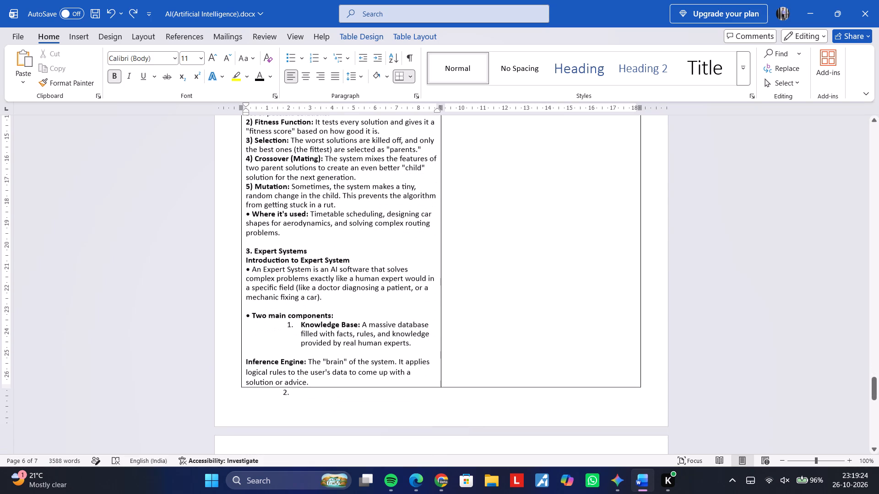
pyautogui.scroll(-3, 255, 280)
pyautogui.scroll(2, 259, 284)
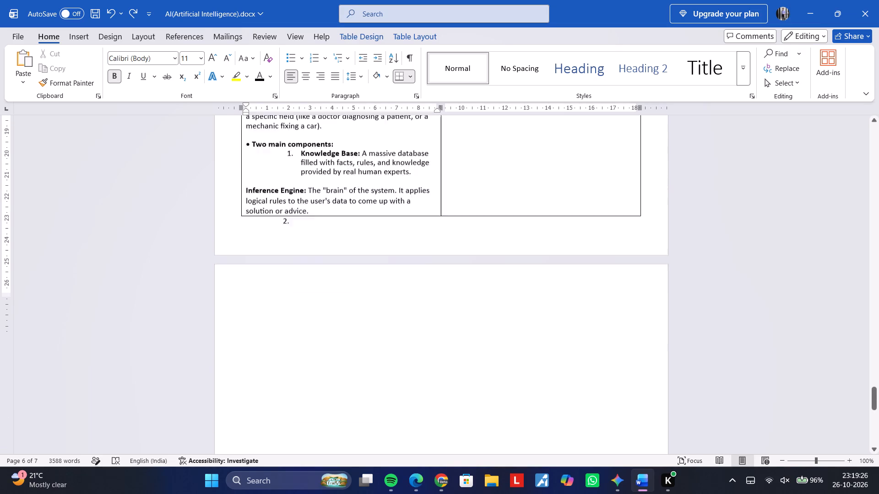
pyautogui.click(314, 302)
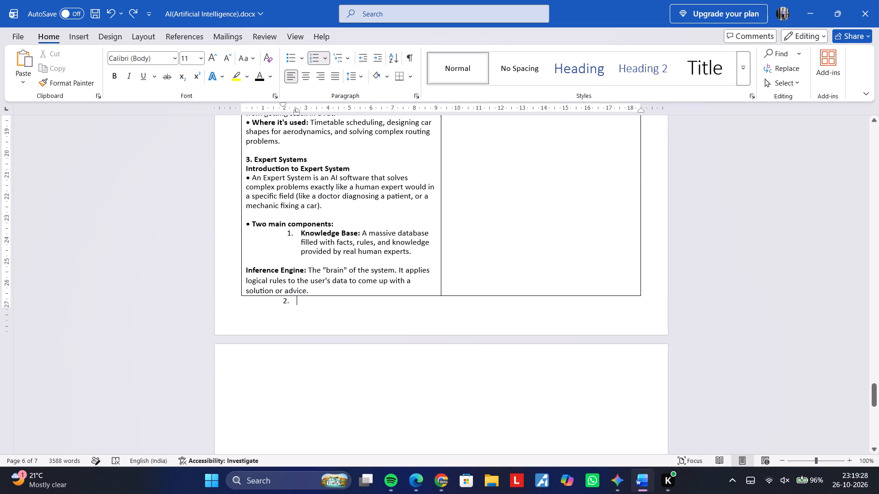
pyautogui.press('BackSpace')
pyautogui.press('BackSpace')
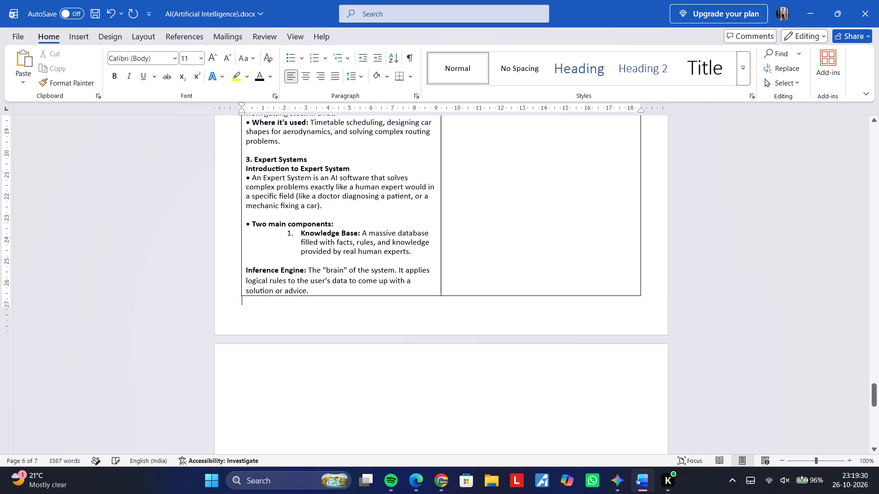
# Replace the automatic number of the Knowledge Base component under Expert Systems with a plain inline "1)" at the cell margin.
pyautogui.press('Up')
pyautogui.press('Up')
pyautogui.press('Up')
pyautogui.press('Up')
pyautogui.press('Up')
pyautogui.press('Up')
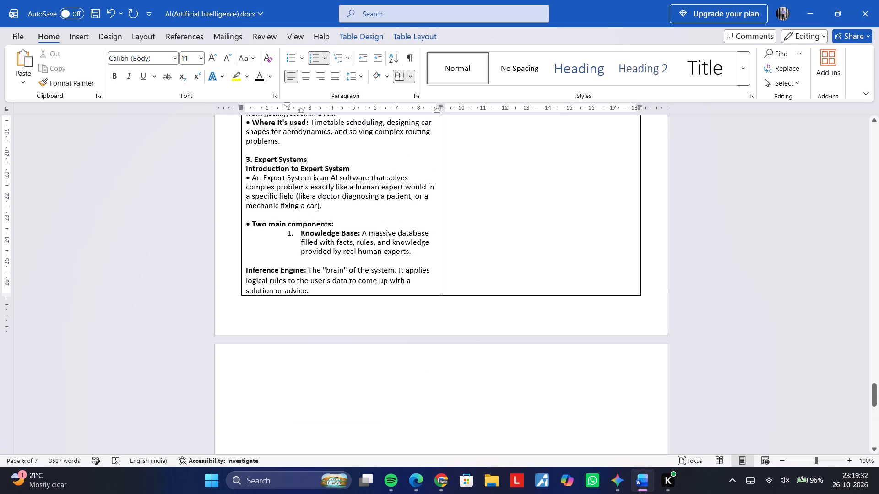
pyautogui.press('Up')
pyautogui.press('BackSpace')
pyautogui.press('BackSpace')
pyautogui.press('1')
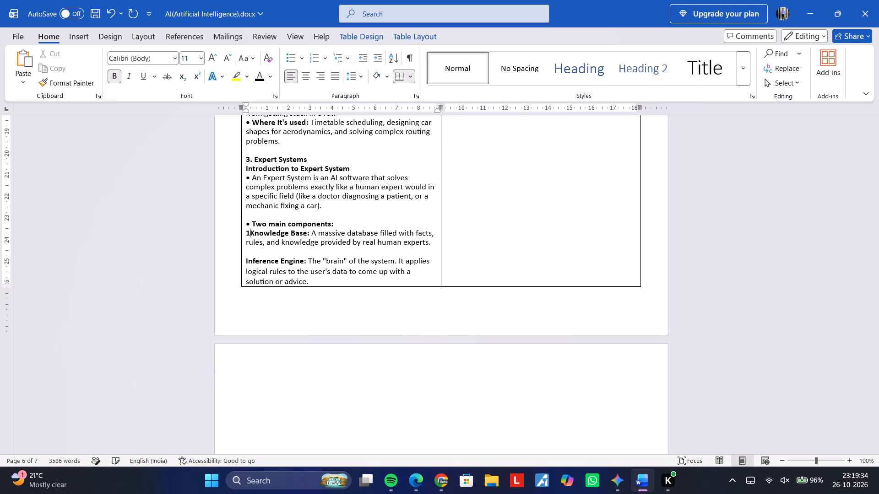
pyautogui.write(')')
pyautogui.press('space')
pyautogui.hotkey('ctrl', 'z')
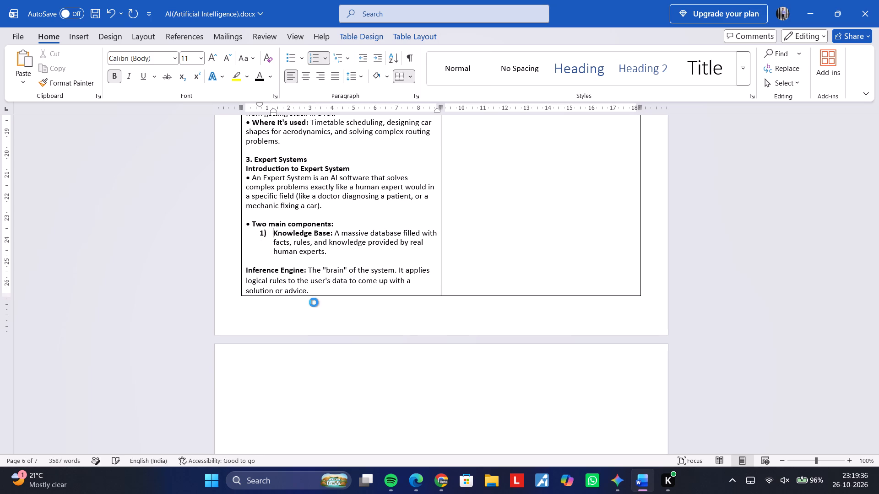
# Add a plain inline "2)" before the Inference Engine component and remove the blank line above it.
pyautogui.press('Down')
pyautogui.press('Down')
pyautogui.press('Down')
pyautogui.press('Down')
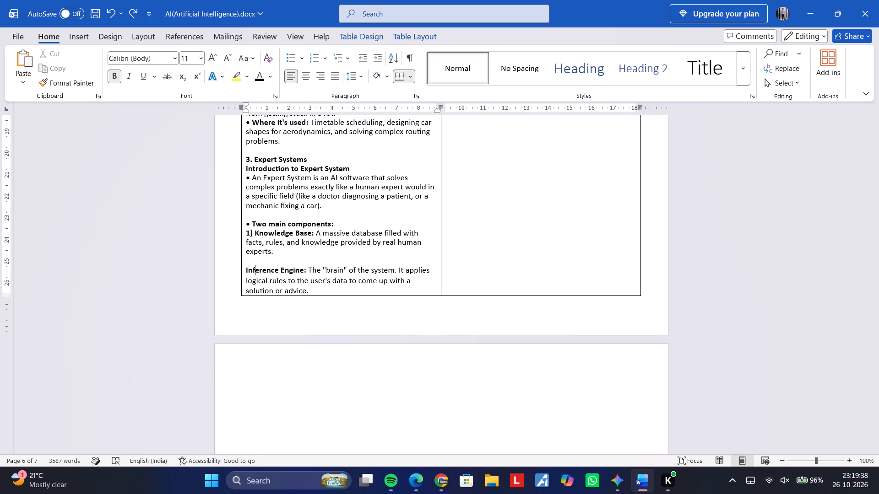
pyautogui.press('Left')
pyautogui.hotkey('ctrl', 'Left')
pyautogui.hotkey('ctrl', 'v')
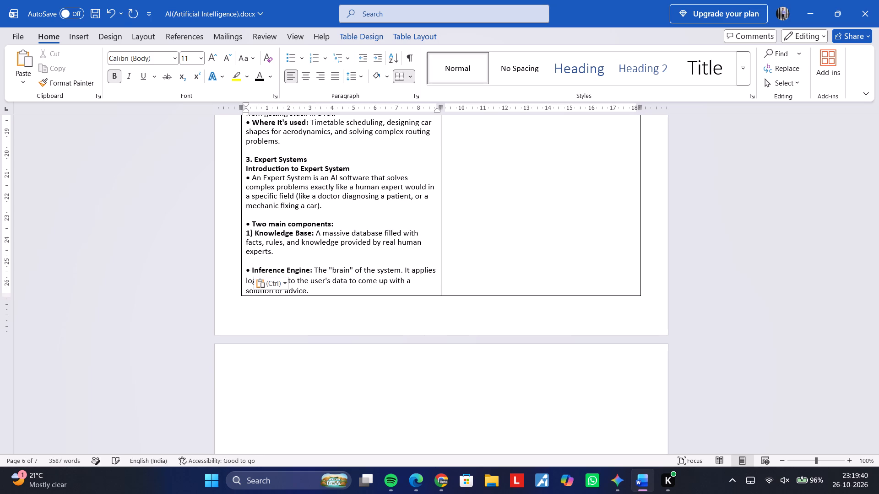
pyautogui.hotkey('ctrl', 'BackSpace')
pyautogui.write('2)')
pyautogui.press('space')
pyautogui.click(288, 254)
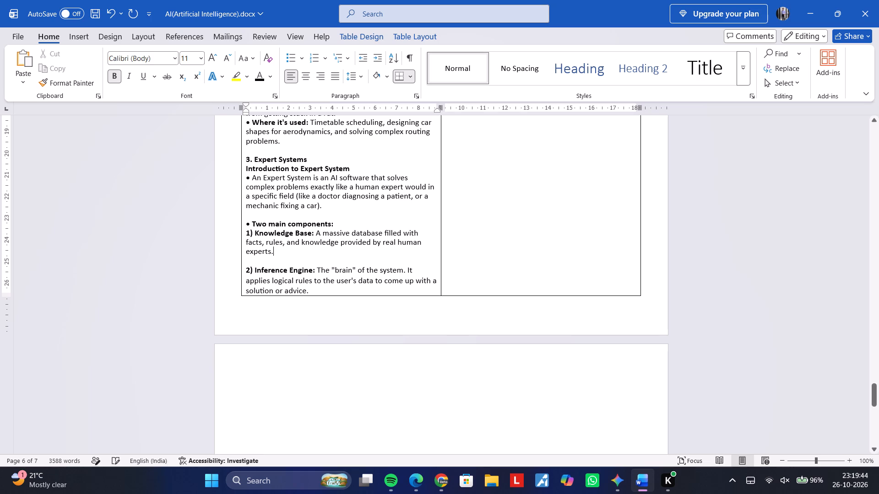
pyautogui.click(288, 259)
pyautogui.press('BackSpace')
# Look through the Unit 4 notes in the table's first column for a suitable place to split them across two columns.
pyautogui.scroll(3, 306, 266)
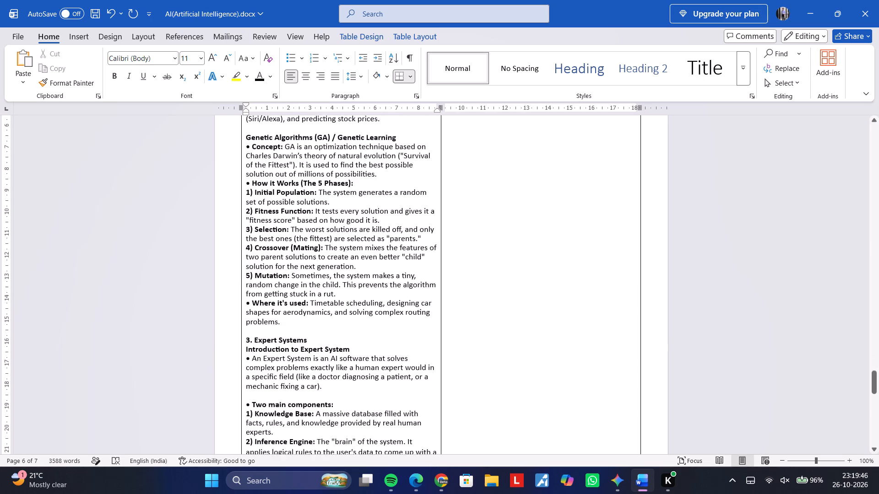
pyautogui.scroll(8, 306, 266)
pyautogui.scroll(-2, 306, 266)
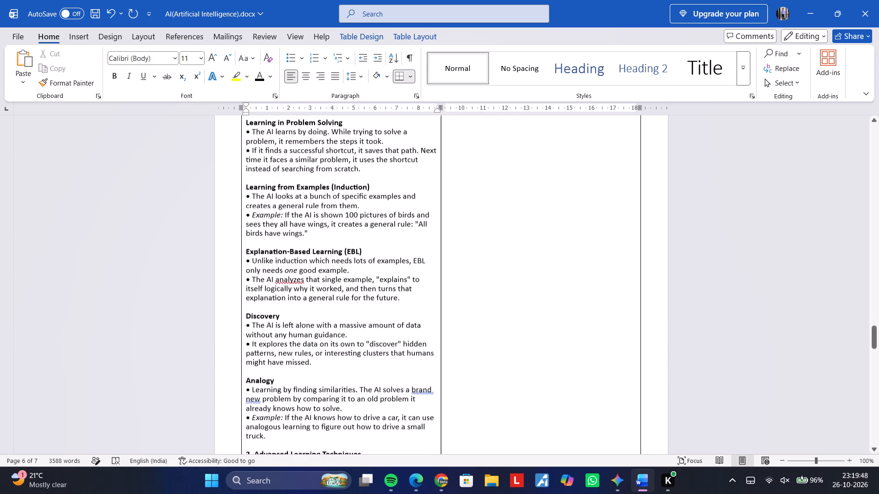
pyautogui.scroll(-1, 306, 266)
pyautogui.scroll(1, 340, 350)
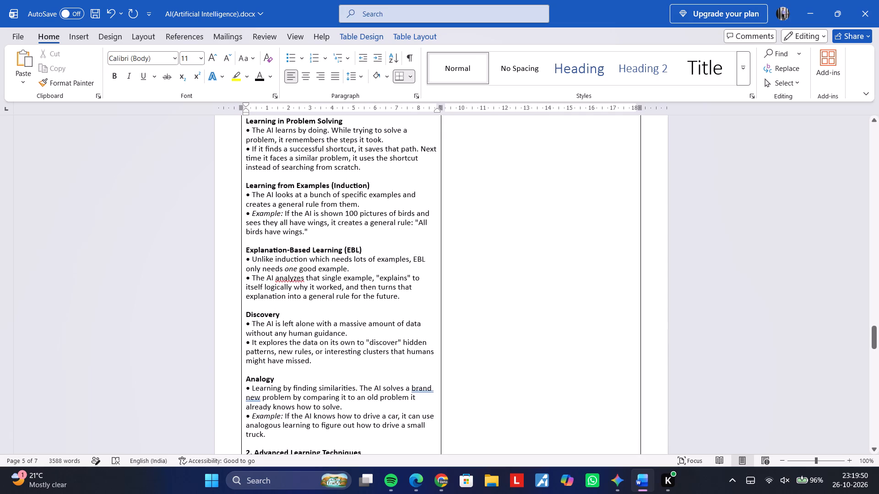
pyautogui.scroll(4, 340, 351)
pyautogui.scroll(-7, 340, 351)
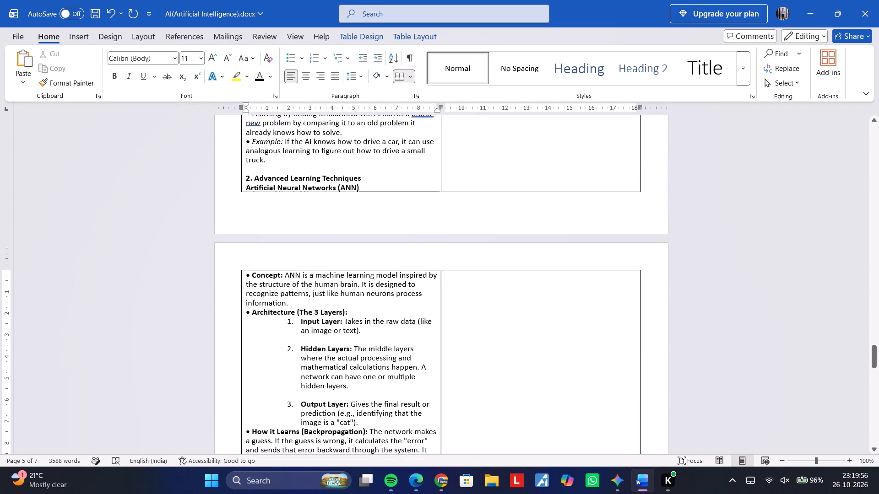
# Move the notes from "2. Advanced Learning Techniques" through the Inference Engine point into the Unit 4 table's empty second cell.
pyautogui.moveTo(246, 177); pyautogui.dragTo(338, 294)
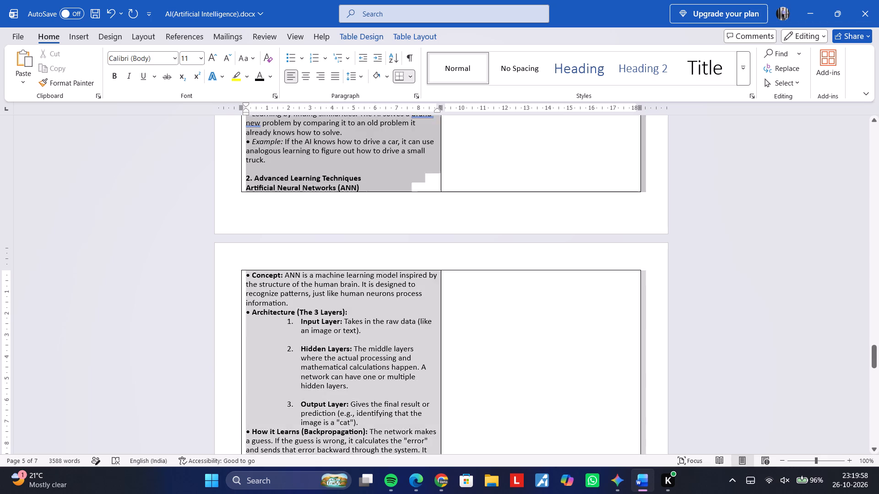
pyautogui.moveTo(338, 294); pyautogui.dragTo(359, 333)
pyautogui.scroll(-5, 352, 314)
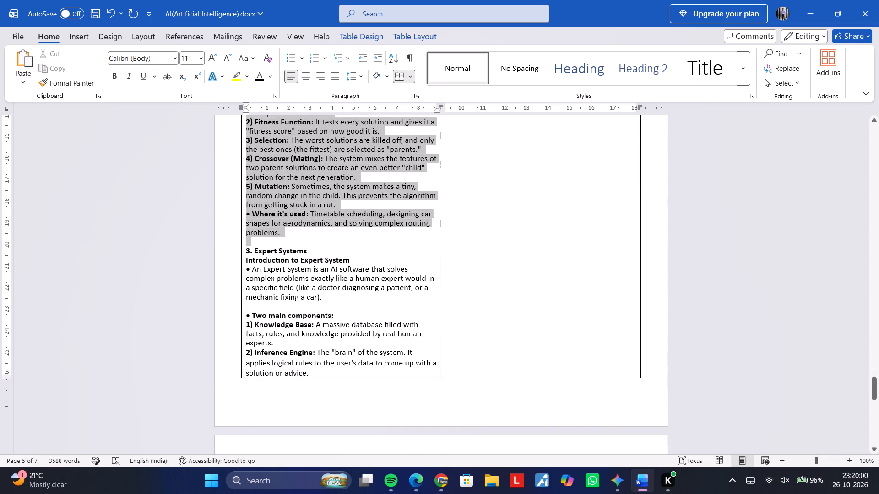
pyautogui.moveTo(359, 333); pyautogui.dragTo(315, 371)
pyautogui.scroll(3, 315, 371)
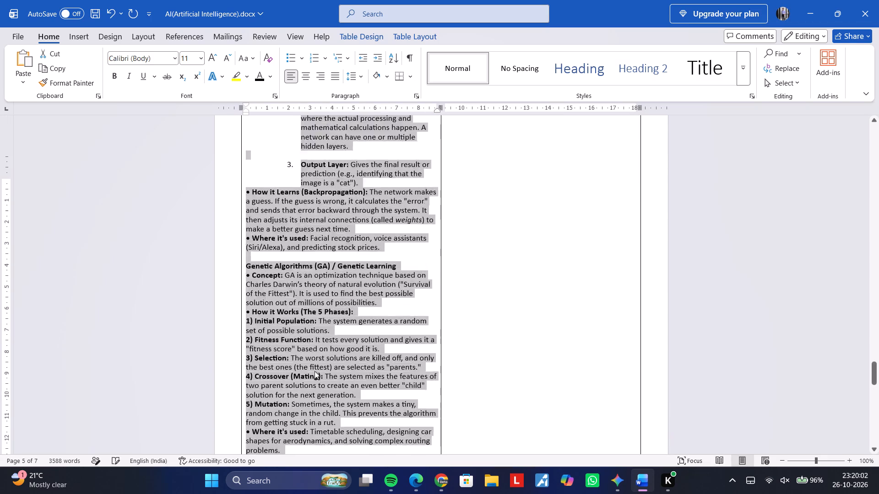
pyautogui.scroll(3, 315, 371)
pyautogui.moveTo(317, 270); pyautogui.dragTo(483, 223)
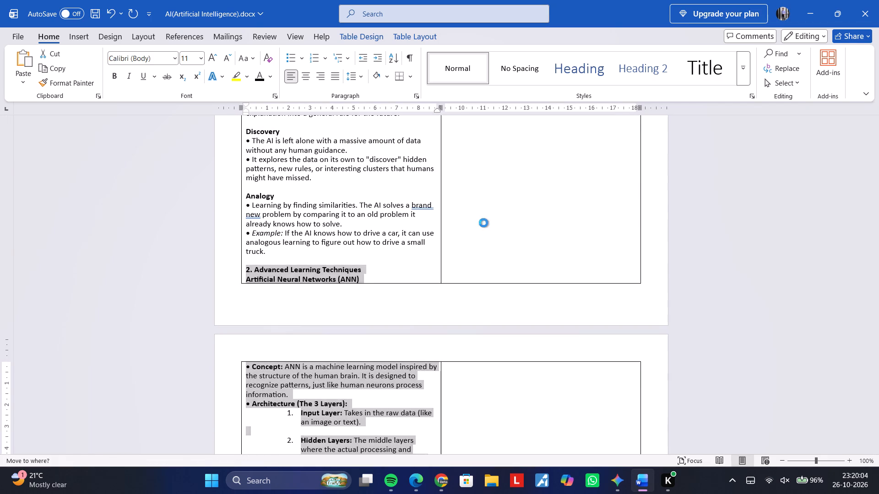
pyautogui.scroll(5, 478, 237)
# Replace the automatic number of the Input Layer under Architecture (The 3 Layers) with a plain inline "1)" at the cell margin.
pyautogui.click(495, 246)
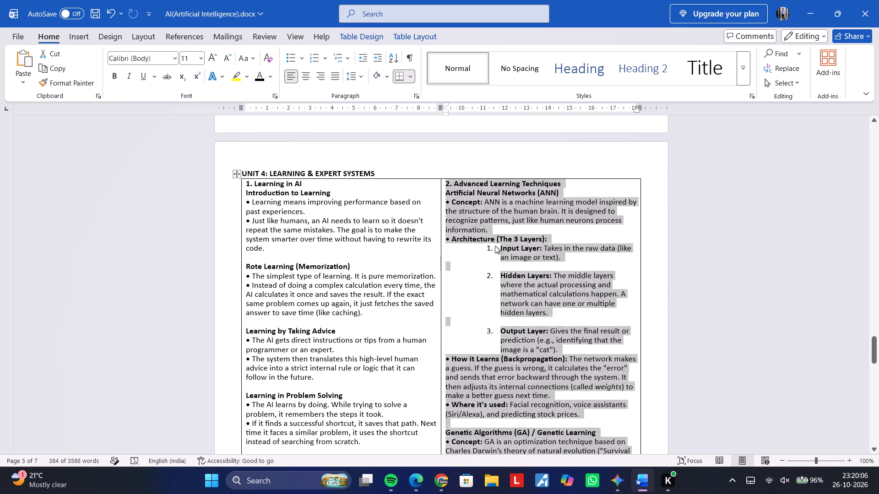
pyautogui.press('BackSpace')
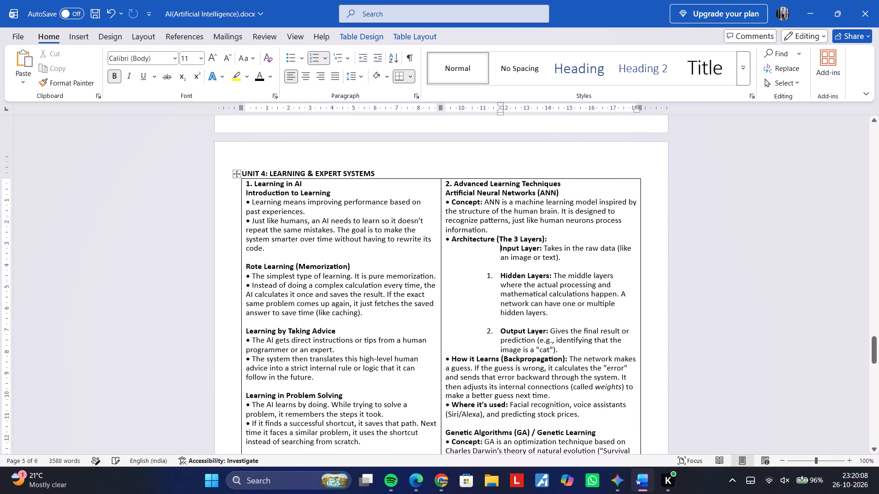
pyautogui.press('BackSpace')
pyautogui.press('1')
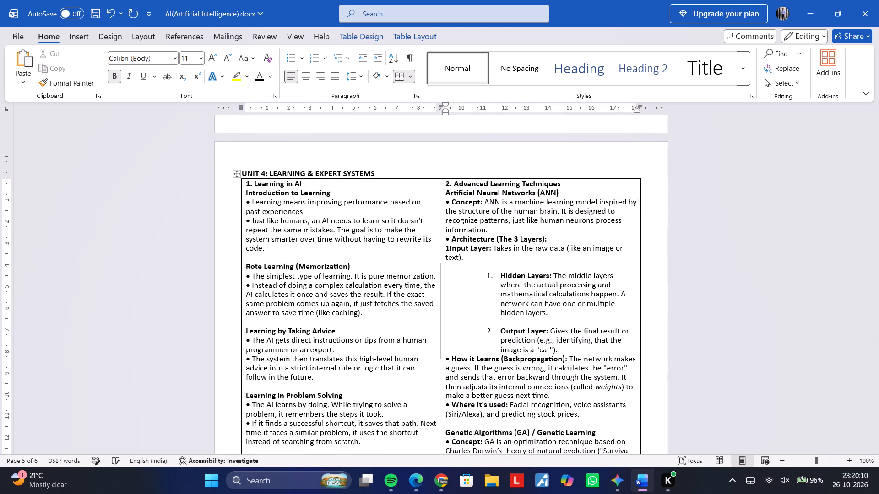
pyautogui.write(')')
pyautogui.press('space')
pyautogui.hotkey('ctrl', 'z')
# Replace the automatic number of the Hidden Layers point with a plain inline "2)" at the cell margin.
pyautogui.press('Down')
pyautogui.press('Down')
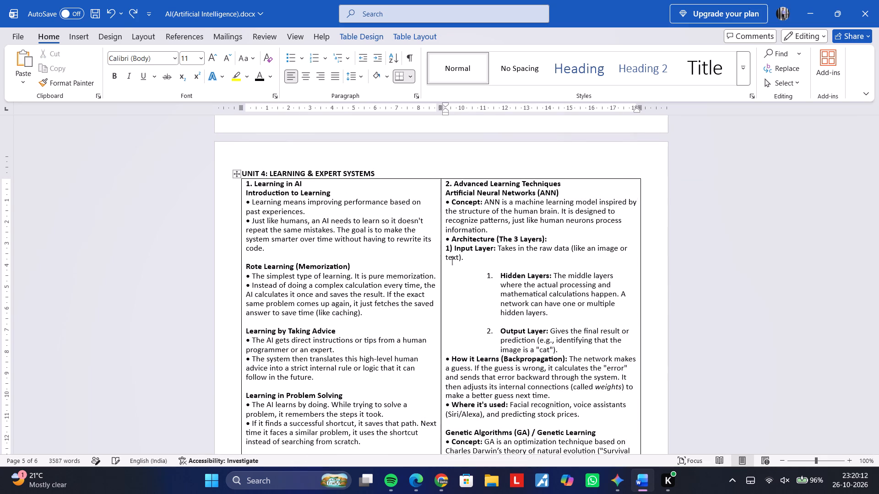
pyautogui.press('Down')
pyautogui.press('Down')
pyautogui.press('Up')
pyautogui.press('BackSpace')
pyautogui.press('BackSpace')
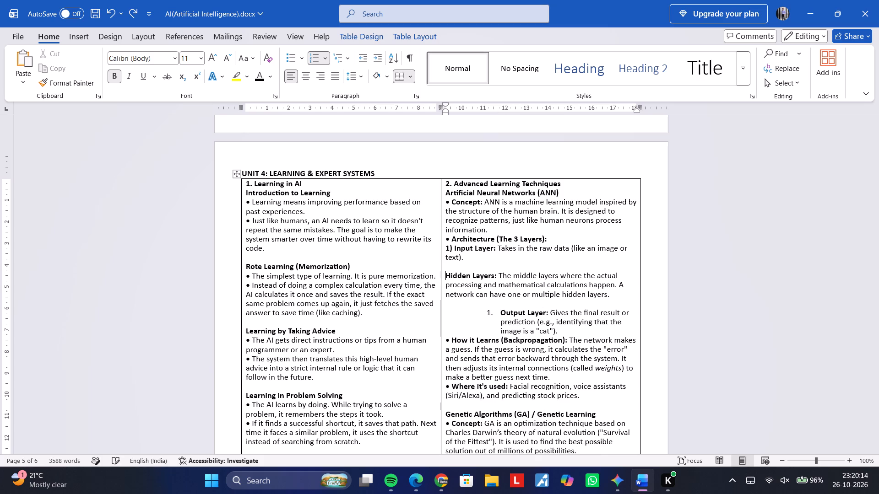
pyautogui.press('2')
pyautogui.hotkey('shift', ')')
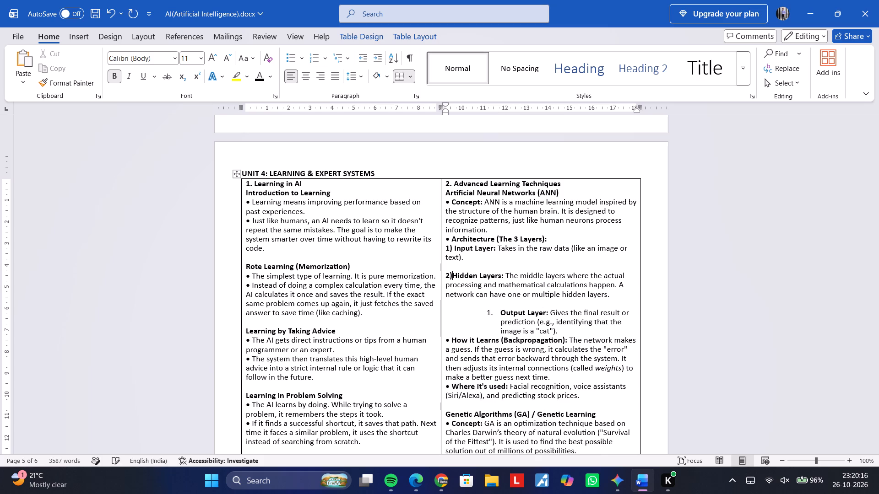
pyautogui.press('space')
pyautogui.hotkey('ctrl', 'z')
# Replace the automatic number of the Output Layer point with a plain inline "3)" at the cell margin.
pyautogui.press('Down')
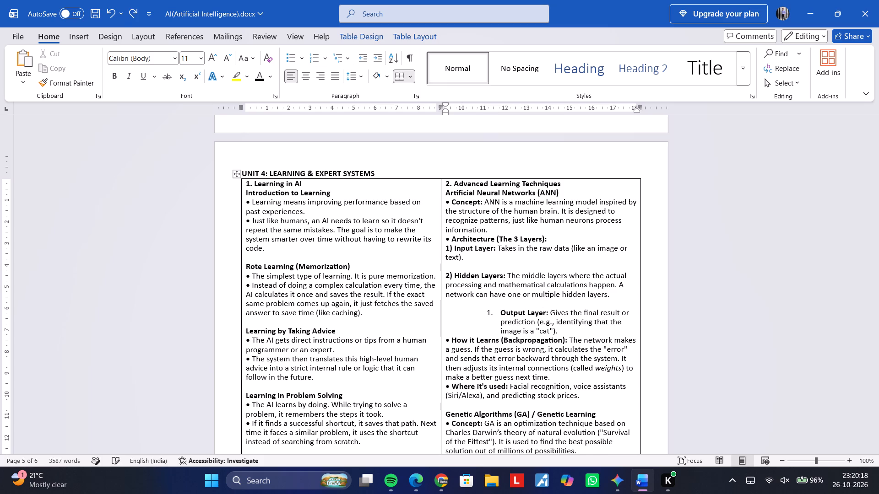
pyautogui.press('Down')
pyautogui.press('Down')
pyautogui.press('Down')
pyautogui.press('BackSpace')
pyautogui.press('BackSpace')
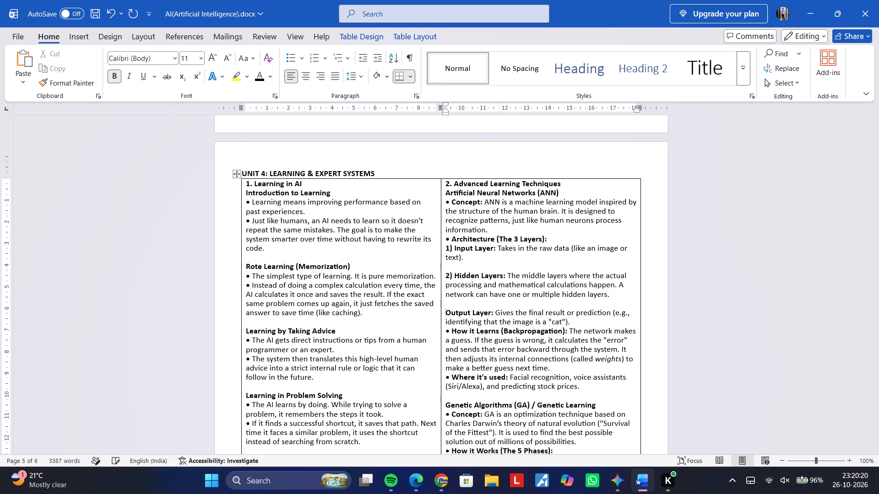
pyautogui.press('3')
pyautogui.write(')')
pyautogui.press('space')
pyautogui.hotkey('ctrl', 'z')
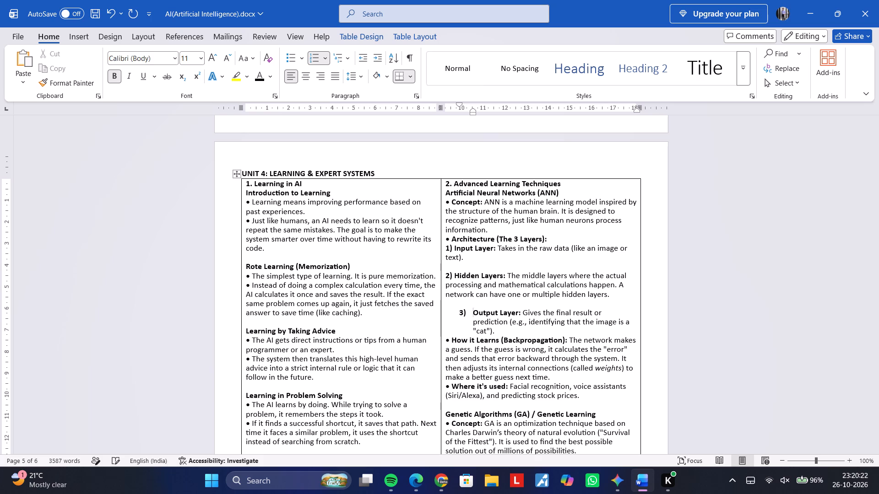
# Remove the blank lines between the Input, Hidden and Output Layer points and add one blank line after the Output Layer point.
pyautogui.scroll(-2, 503, 249)
pyautogui.scroll(1, 502, 251)
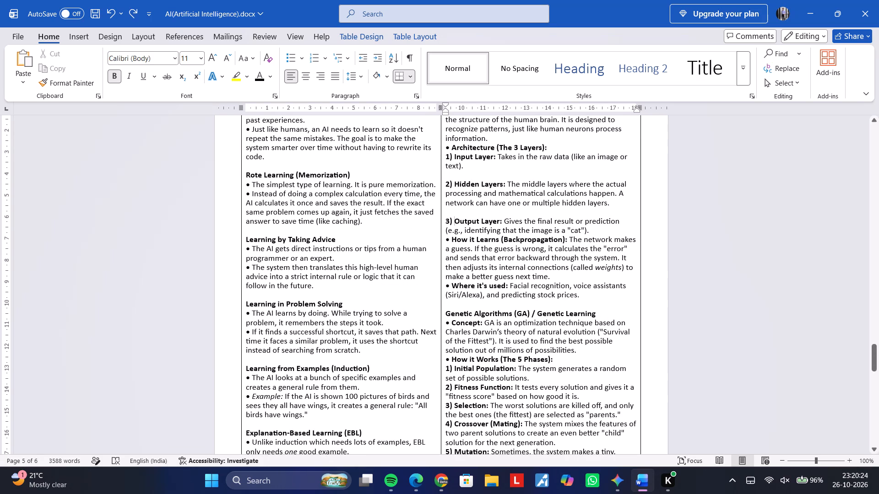
pyautogui.click(591, 230)
pyautogui.press('Return')
pyautogui.press('Up')
pyautogui.press('Up')
pyautogui.press('Up')
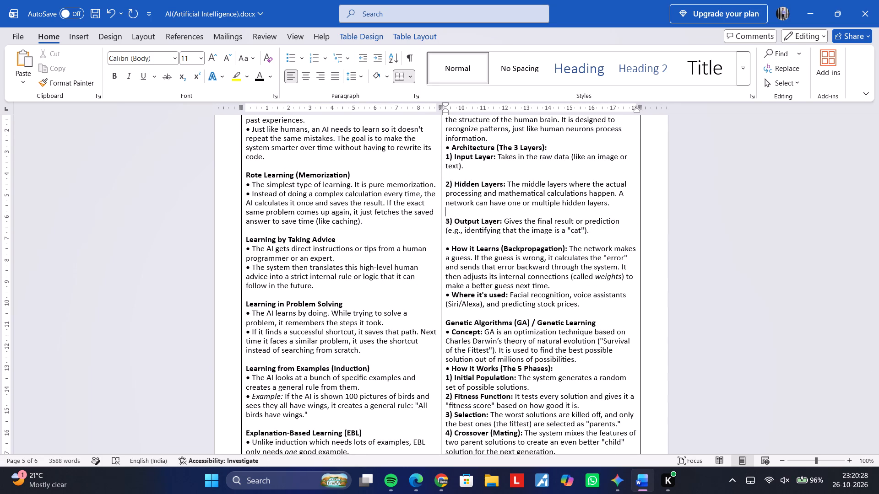
pyautogui.press('BackSpace')
pyautogui.press('Up')
pyautogui.press('Up')
pyautogui.press('Up')
pyautogui.press('BackSpace')
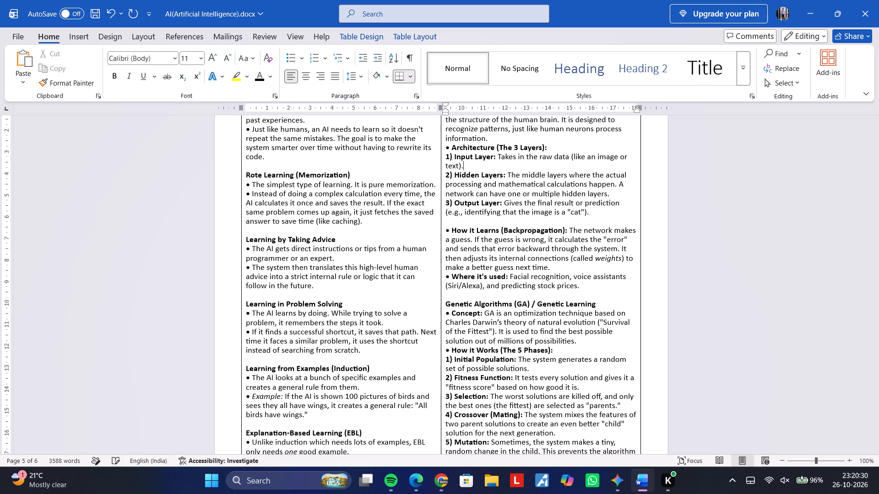
# Delete the empty last page that follows the Unit 4 table.
pyautogui.click(528, 222)
pyautogui.scroll(-1, 528, 222)
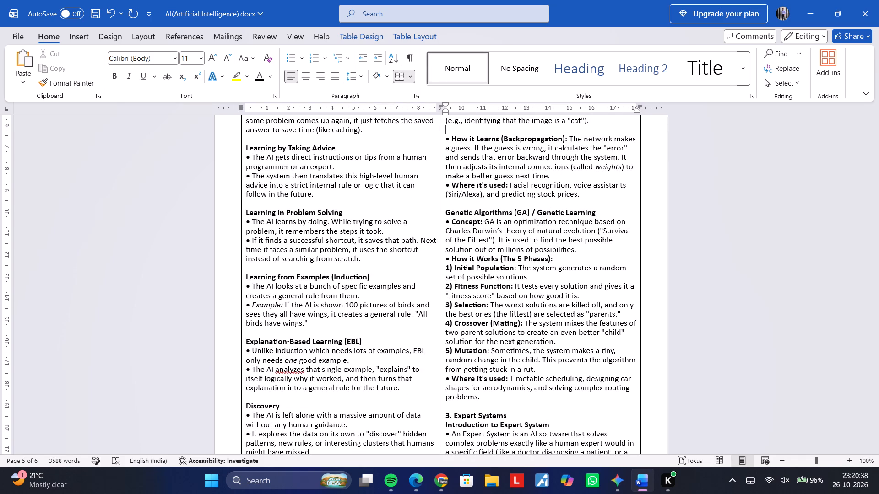
pyautogui.scroll(-1, 511, 258)
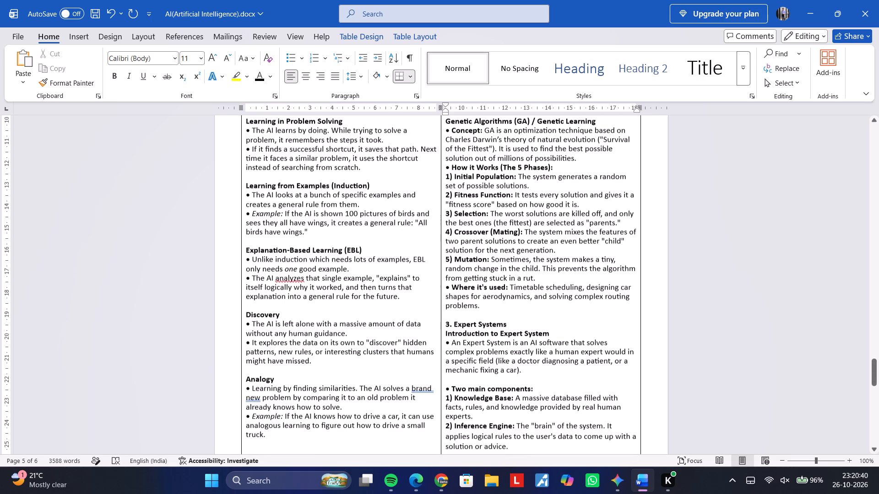
pyautogui.scroll(-1, 473, 290)
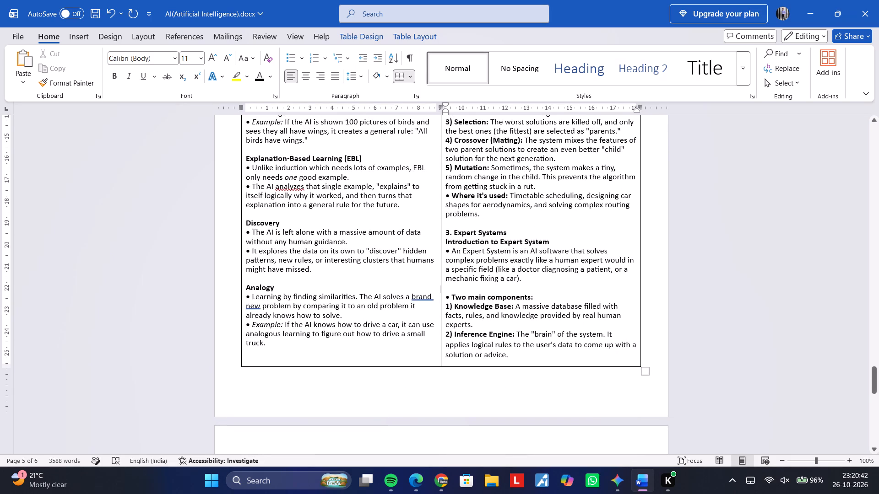
pyautogui.scroll(-3, 462, 311)
pyautogui.scroll(2, 462, 311)
pyautogui.click(430, 309)
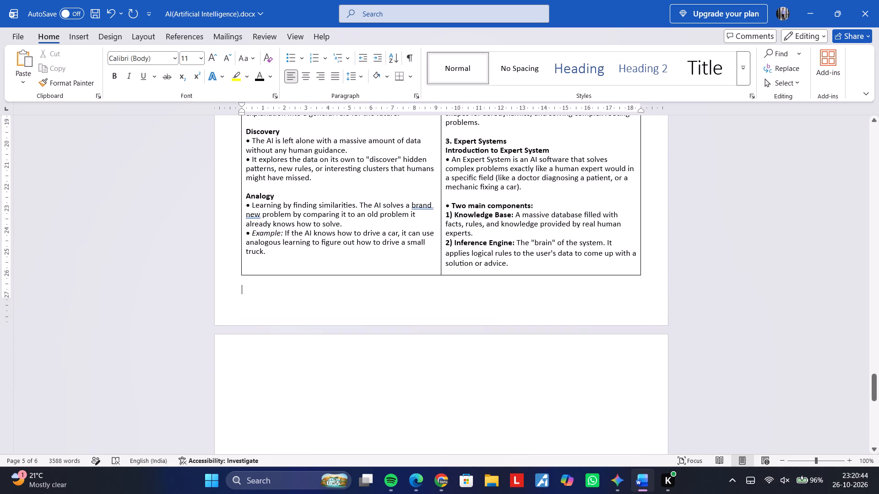
pyautogui.scroll(-2, 387, 332)
pyautogui.click(327, 228)
pyautogui.press('BackSpace')
pyautogui.press('BackSpace')
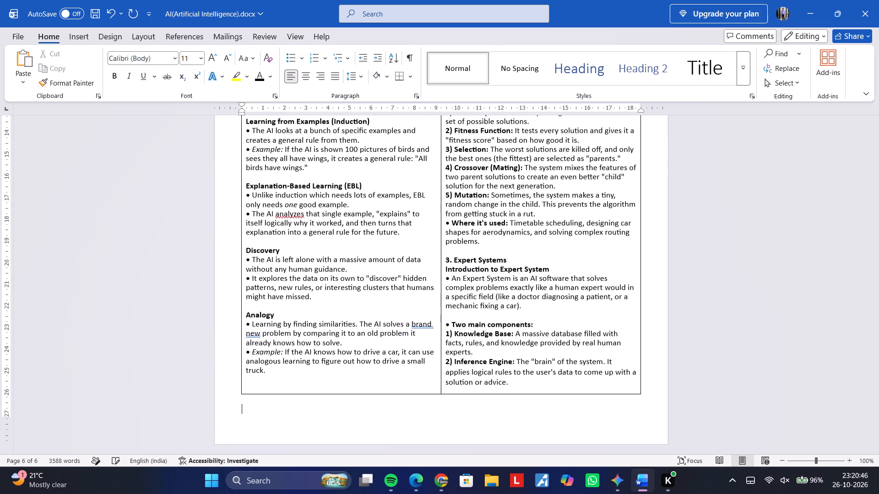
# Review both columns of the Unit 4 table for spacing and alignment, down to the last lines of the Inference Engine point.
pyautogui.scroll(4, 298, 193)
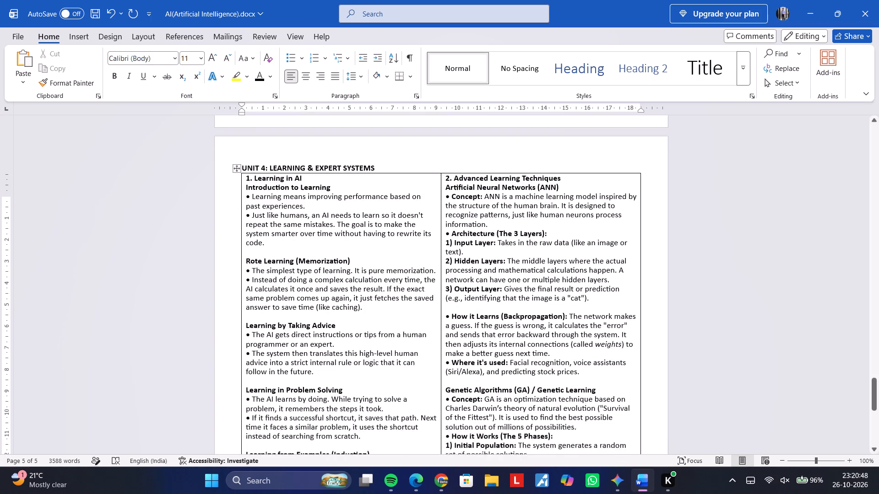
pyautogui.scroll(-2, 301, 199)
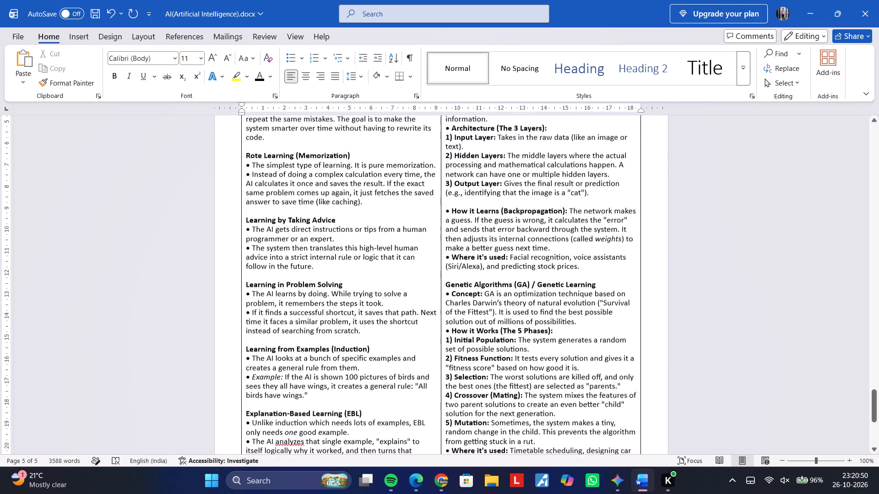
pyautogui.scroll(-3, 301, 199)
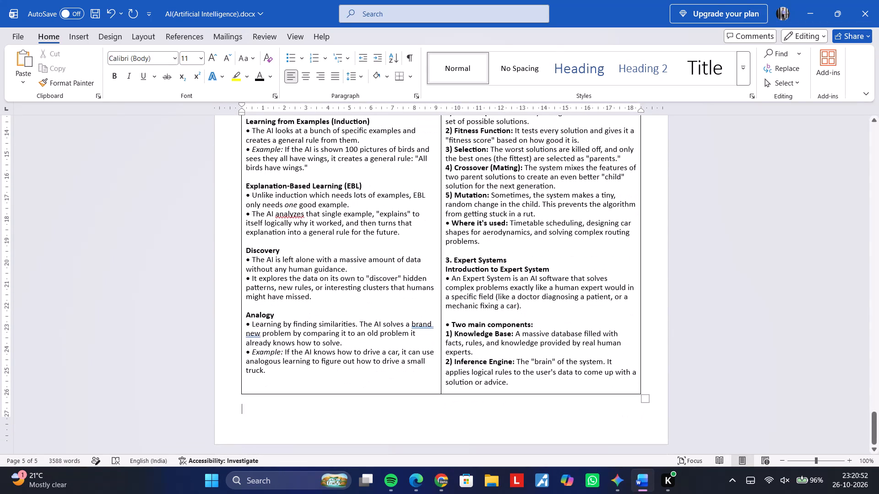
pyautogui.click(378, 382)
pyautogui.click(378, 389)
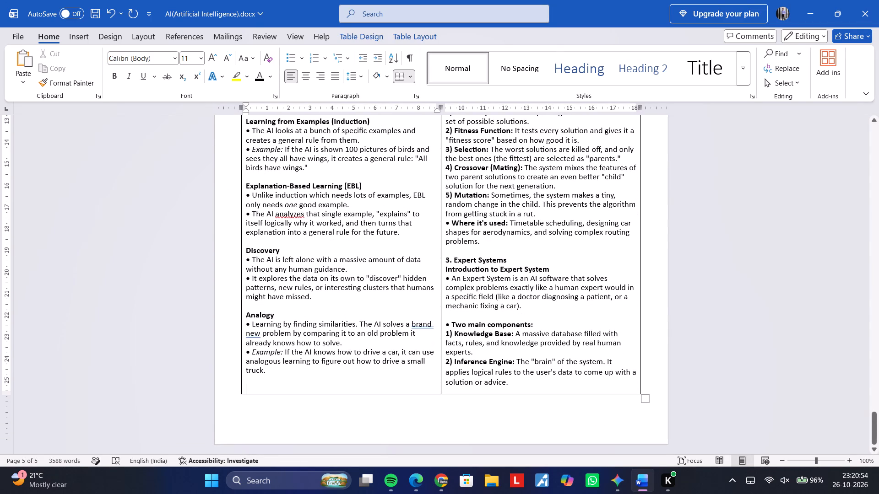
pyautogui.click(466, 392)
pyautogui.click(446, 385)
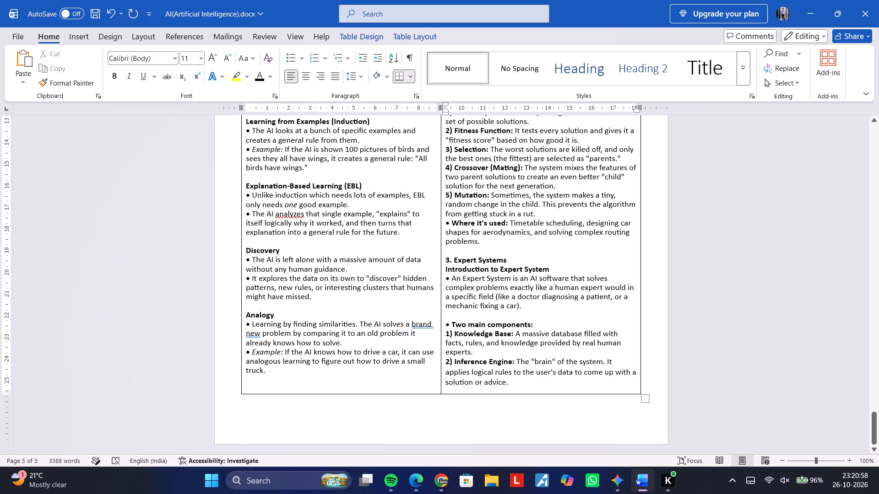
pyautogui.click(445, 373)
pyautogui.click(448, 373)
pyautogui.click(447, 373)
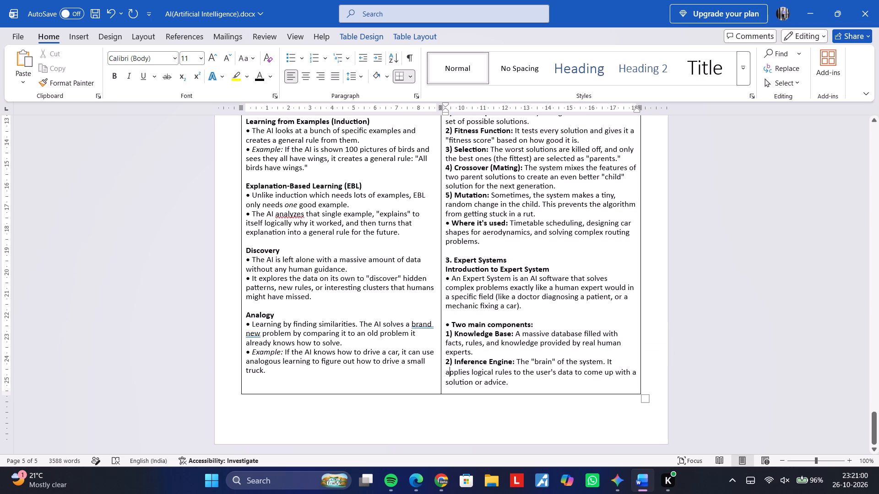
pyautogui.click(446, 362)
pyautogui.click(446, 354)
pyautogui.click(445, 345)
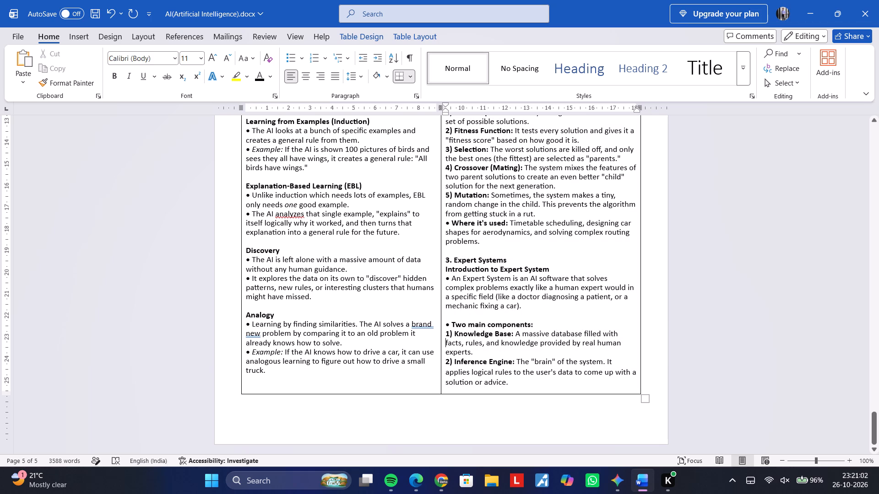
pyautogui.click(445, 335)
pyautogui.click(445, 329)
pyautogui.click(445, 323)
pyautogui.click(445, 332)
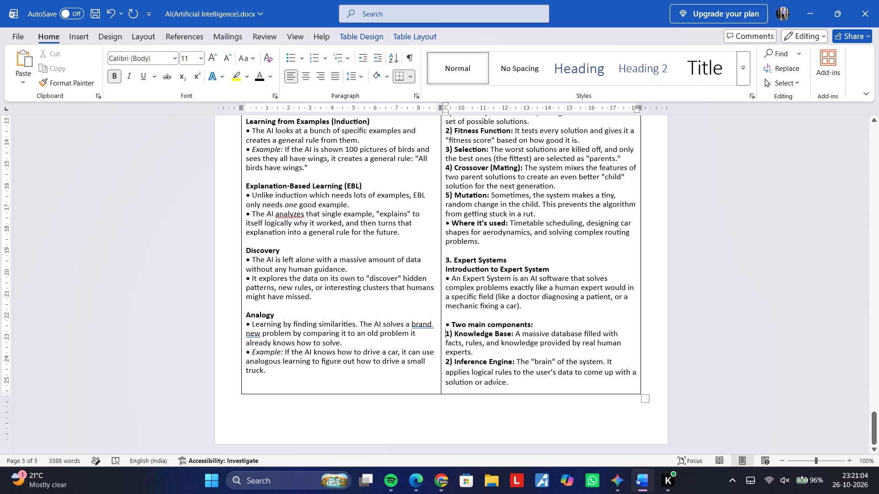
pyautogui.click(445, 341)
pyautogui.click(446, 354)
pyautogui.click(447, 364)
pyautogui.click(448, 372)
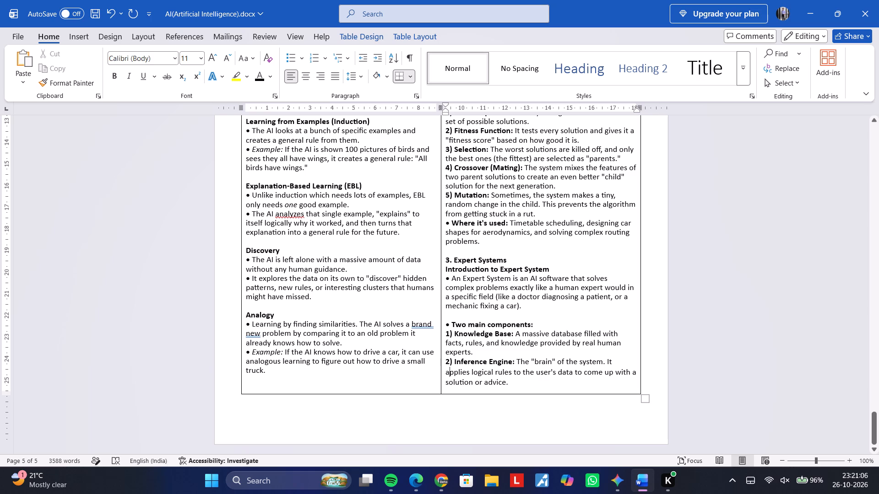
pyautogui.click(446, 371)
pyautogui.click(448, 382)
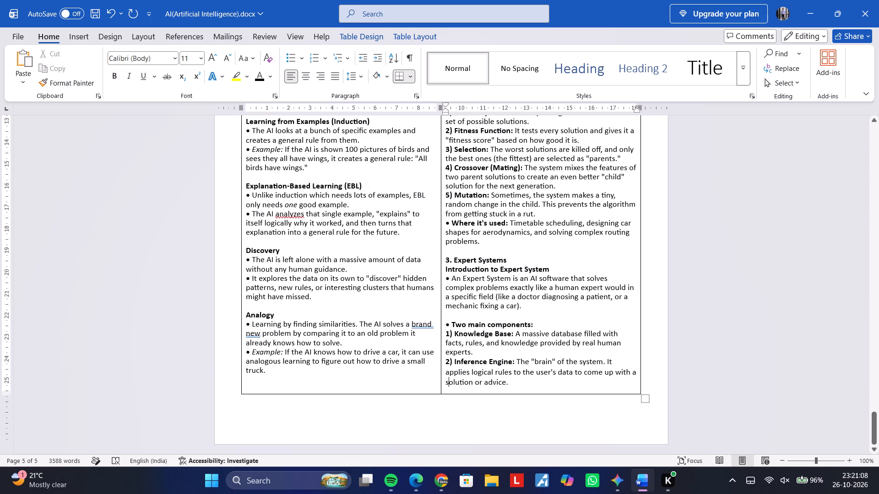
pyautogui.click(446, 383)
pyautogui.scroll(1, 462, 339)
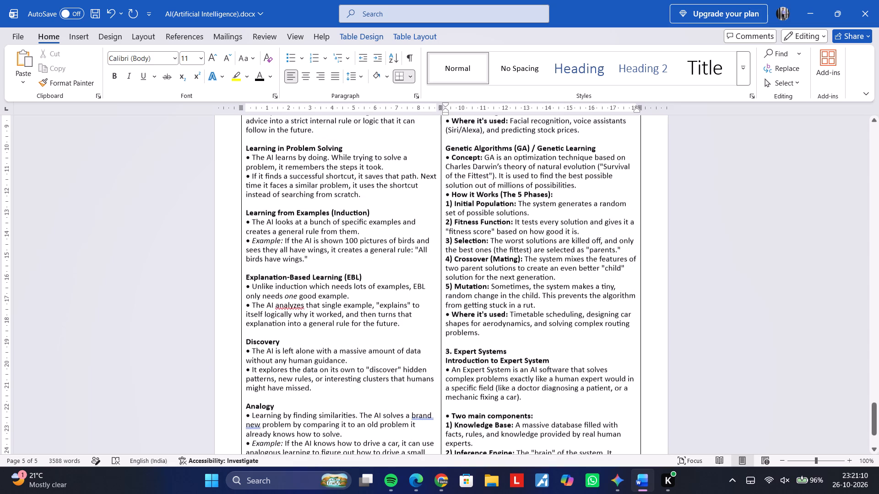
pyautogui.scroll(2, 464, 334)
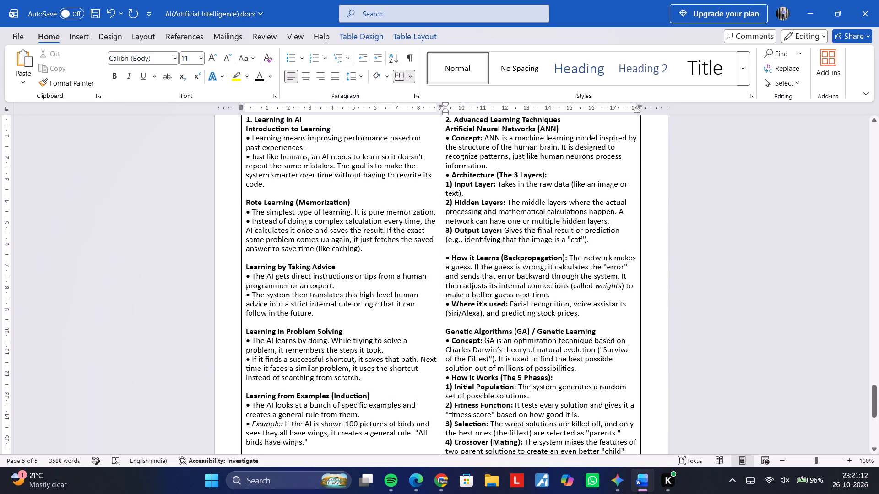
pyautogui.scroll(-1, 292, 216)
pyautogui.scroll(2, 292, 216)
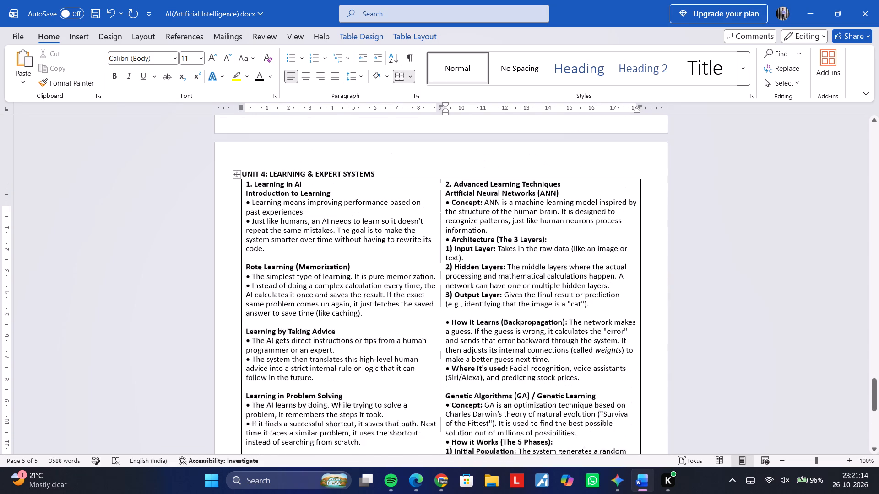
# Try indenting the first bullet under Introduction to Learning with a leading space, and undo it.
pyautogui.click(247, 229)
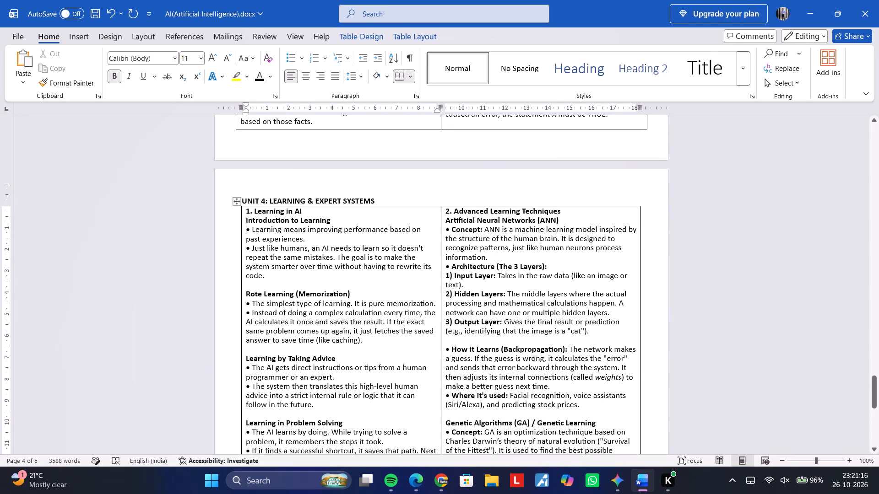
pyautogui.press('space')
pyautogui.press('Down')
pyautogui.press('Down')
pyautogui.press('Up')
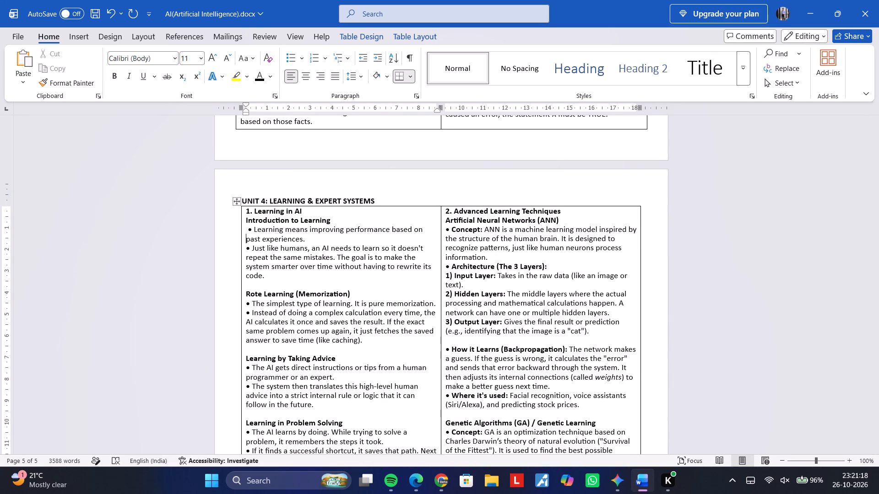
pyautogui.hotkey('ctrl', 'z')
# Enlarge the "1. Learning in AI" and "Introduction to Learning" headings to 12 pt.
pyautogui.press('Up')
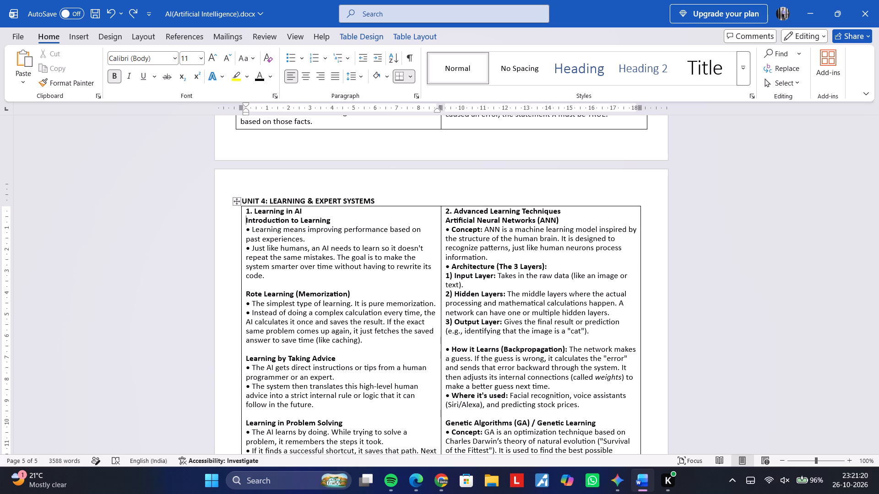
pyautogui.press('Up')
pyautogui.hotkey('ctrl', 'shift', 'Down')
pyautogui.hotkey('ctrl', 'shift', 'Down')
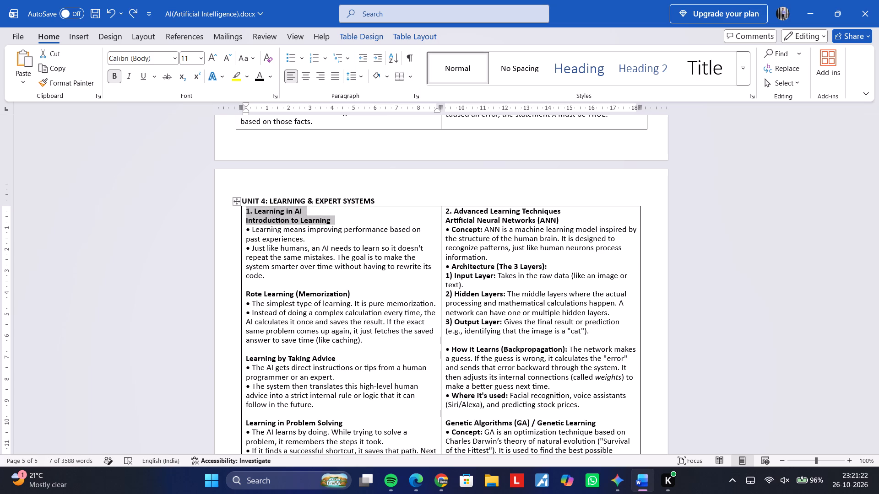
pyautogui.hotkey('ctrl', 'shift', '.')
# Enlarge the "Rote Learning (Memorization)" heading to 12 pt.
pyautogui.press('Down')
pyautogui.press('Down')
pyautogui.press('Down')
pyautogui.press('Down')
pyautogui.press('Up')
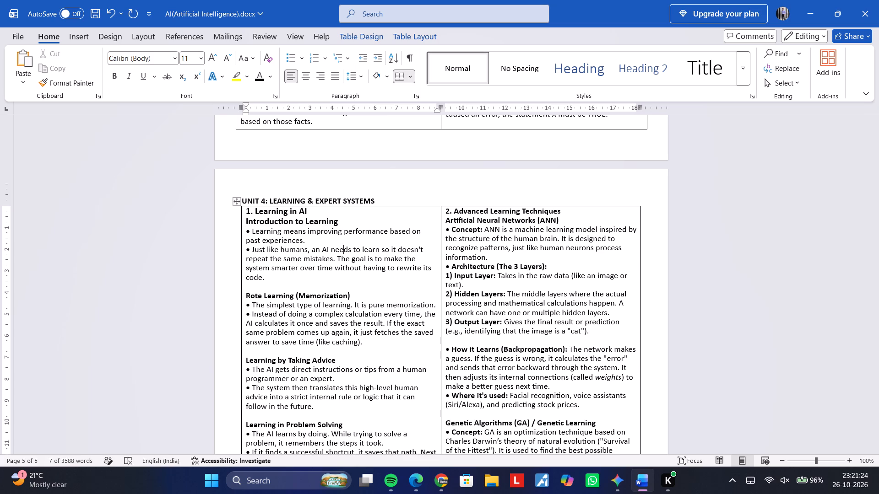
pyautogui.press('Up')
pyautogui.press('Up')
pyautogui.press('Up')
pyautogui.press('Down')
pyautogui.press('Down')
pyautogui.press('Down')
pyautogui.press('Down')
pyautogui.press('Down')
pyautogui.press('Down')
pyautogui.press('Down')
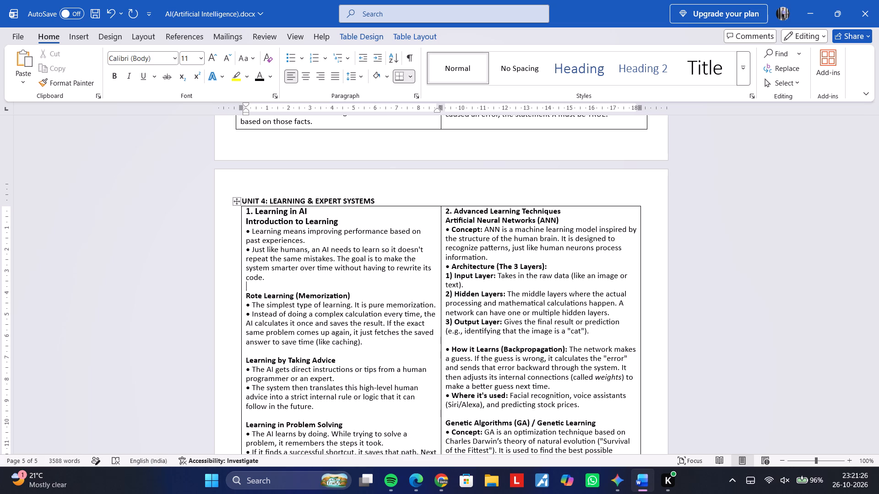
pyautogui.press('Down')
pyautogui.hotkey('ctrl', 'Right')
pyautogui.hotkey('ctrl', 'Right')
pyautogui.hotkey('ctrl', 'shift', 'Left')
pyautogui.hotkey('ctrl', 'shift', 'Left')
pyautogui.hotkey('ctrl', 'shift', 'Left')
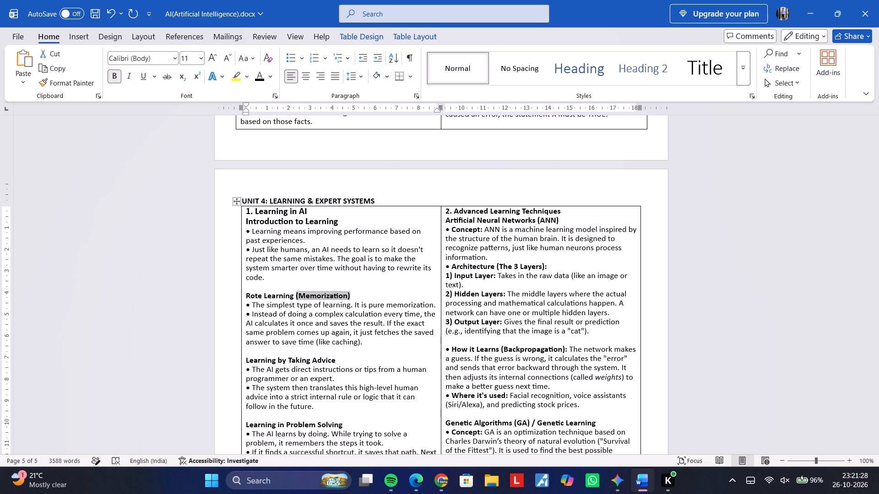
pyautogui.hotkey('ctrl', 'shift', 'Left')
pyautogui.hotkey('ctrl', 'shift', 'Left')
pyautogui.hotkey('ctrl', 'shift', '.')
# Enlarge the "Learning by Taking Advice" heading to 12 pt.
pyautogui.press('Down')
pyautogui.press('Down')
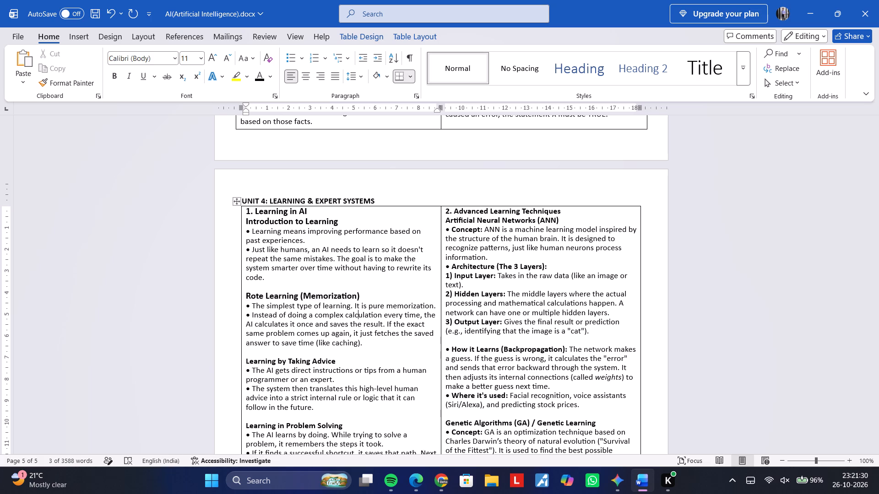
pyautogui.press('Down')
pyautogui.press('Down')
pyautogui.press('Down')
pyautogui.press('Down')
pyautogui.press('Down')
pyautogui.hotkey('ctrl', 'shift', 'Left')
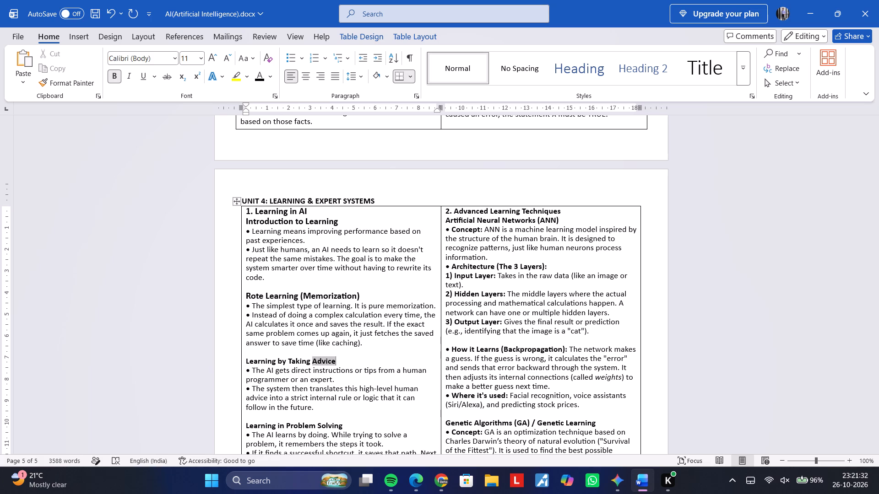
pyautogui.hotkey('ctrl', 'shift', 'Left')
pyautogui.hotkey('ctrl', 'shift', 'Left')
pyautogui.hotkey('ctrl', 'shift', 'Left')
pyautogui.hotkey('ctrl', 'shift', 'Left')
pyautogui.hotkey('ctrl', 'shift', 'Right')
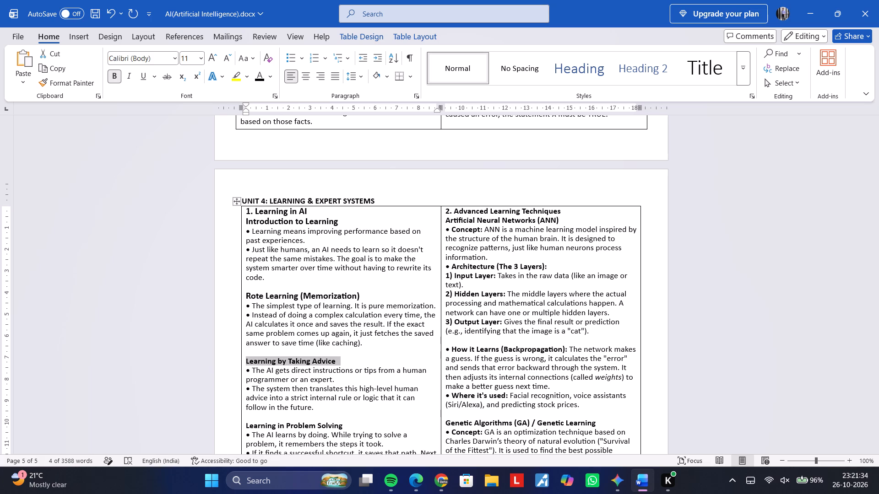
pyautogui.hotkey('ctrl', 'shift', '.')
# Enlarge the "Learning in Problem Solving" heading to 12 pt.
pyautogui.press('Down')
pyautogui.press('Down')
pyautogui.press('Down')
pyautogui.press('Down')
pyautogui.press('Down')
pyautogui.press('Down')
pyautogui.press('Down')
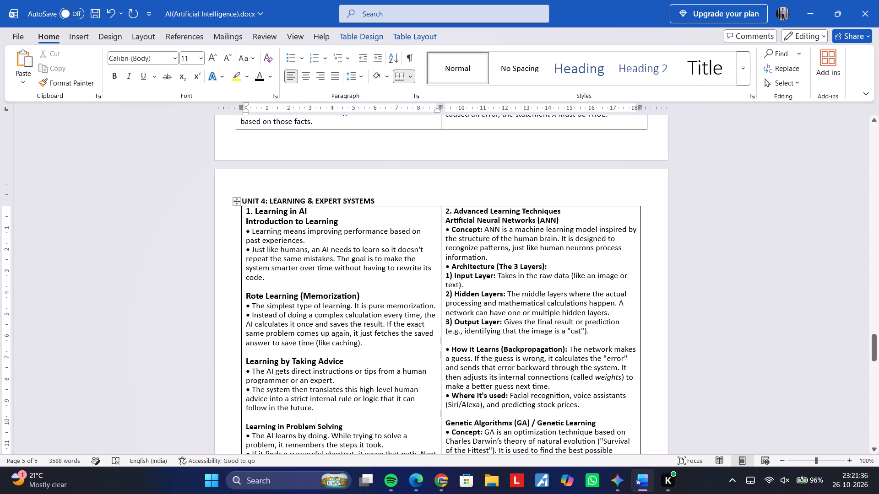
pyautogui.hotkey('ctrl', 'shift', 'Left')
pyautogui.hotkey('ctrl', 'shift', 'Left')
pyautogui.hotkey('ctrl', 'shift', 'Left')
pyautogui.hotkey('ctrl', 'shift', 'Left')
pyautogui.hotkey('ctrl', 'shift', 'Left')
pyautogui.hotkey('ctrl', 'shift', 'Right')
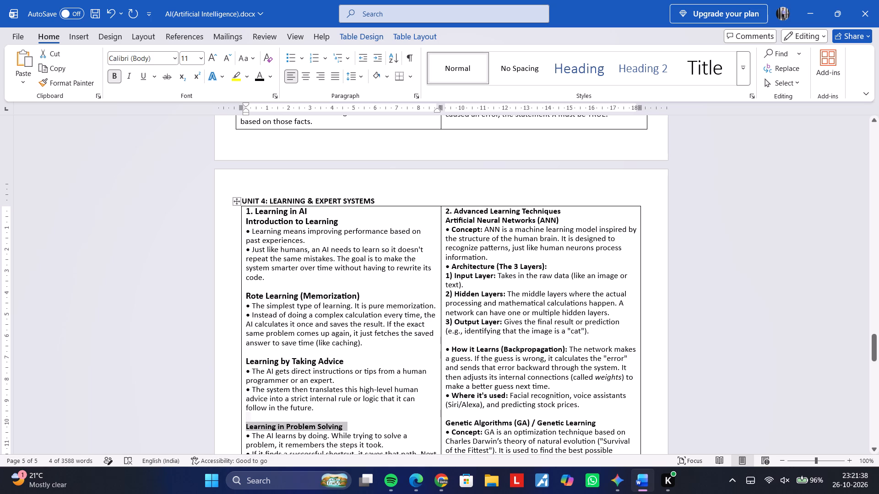
pyautogui.hotkey('ctrl', 'shift', '.')
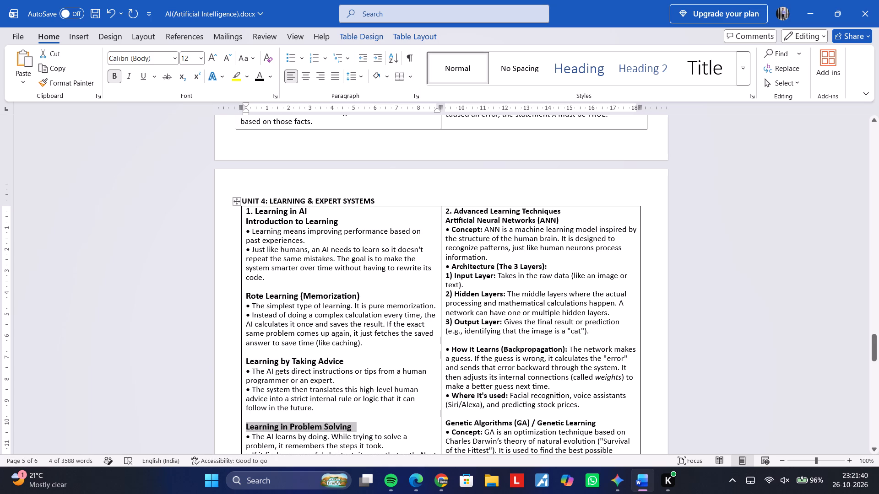
# Enlarge the "Learning from Examples (Induction)" heading to 12 pt.
pyautogui.scroll(-2, 257, 272)
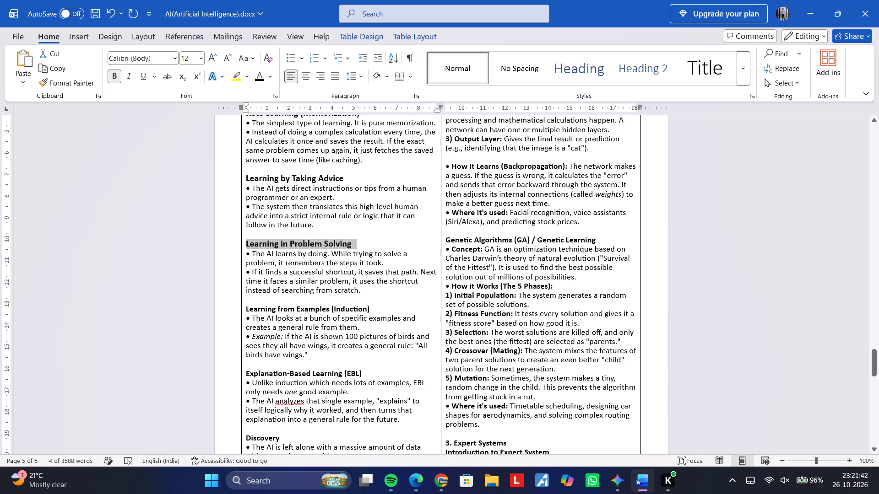
pyautogui.click(375, 310)
pyautogui.hotkey('ctrl', 'shift', 'Left')
pyautogui.hotkey('ctrl', 'shift', 'Left')
pyautogui.hotkey('ctrl', 'shift', 'Left')
pyautogui.hotkey('ctrl', 'shift', 'Left')
pyautogui.hotkey('ctrl', 'shift', 'Left')
pyautogui.hotkey('ctrl', 'shift', 'Left')
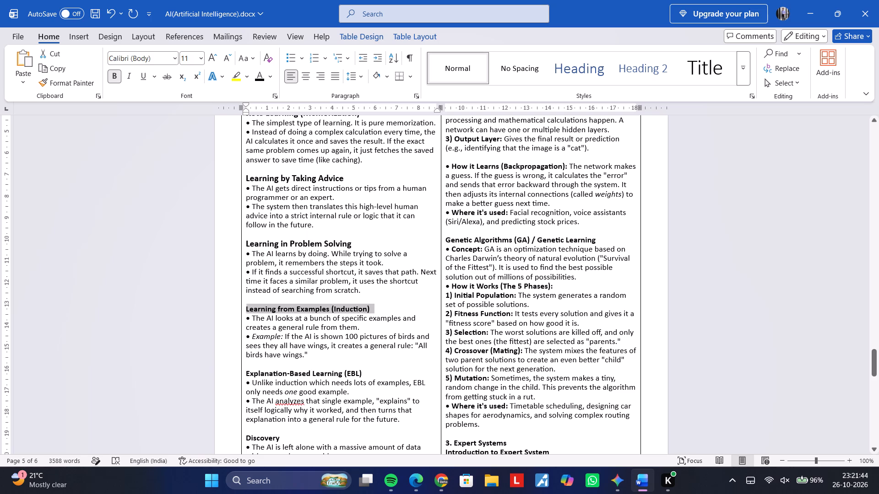
pyautogui.hotkey('ctrl', 'shift', 'Left')
pyautogui.hotkey('ctrl', 'shift', 'Right')
pyautogui.hotkey('ctrl', 'shift', '.')
# Enlarge the "Explanation-Based Learning (EBL)" heading to 12 pt.
pyautogui.press('Down')
pyautogui.press('Down')
pyautogui.press('Down')
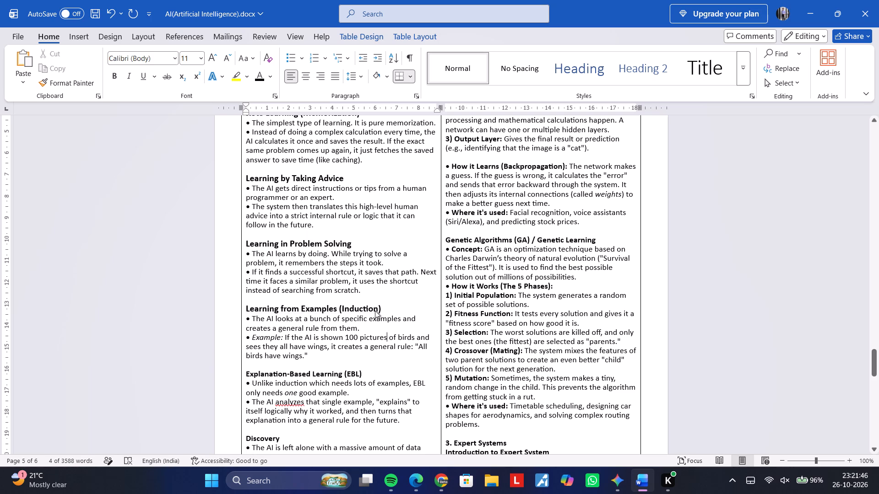
pyautogui.press('Down')
pyautogui.press('Down')
pyautogui.press('Down')
pyautogui.press('Down')
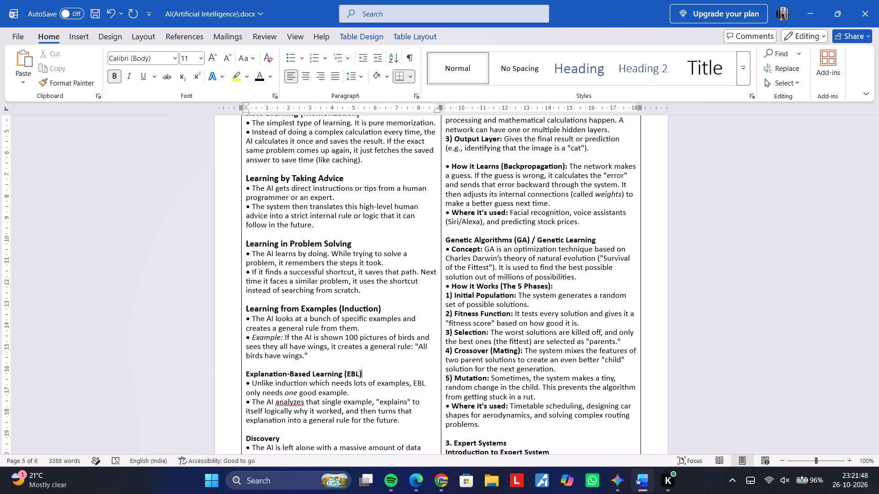
pyautogui.hotkey('ctrl', 'shift', 'Left')
pyautogui.hotkey('ctrl', 'shift', 'Left')
pyautogui.hotkey('ctrl', 'shift', 'Left')
pyautogui.hotkey('ctrl', 'shift', 'Left')
pyautogui.hotkey('ctrl', 'shift', 'Left')
pyautogui.hotkey('ctrl', 'shift', 'Left')
pyautogui.hotkey('ctrl', 'shift', 'Left')
pyautogui.hotkey('ctrl', 'shift', 'Left')
pyautogui.hotkey('ctrl', 'shift', 'Right')
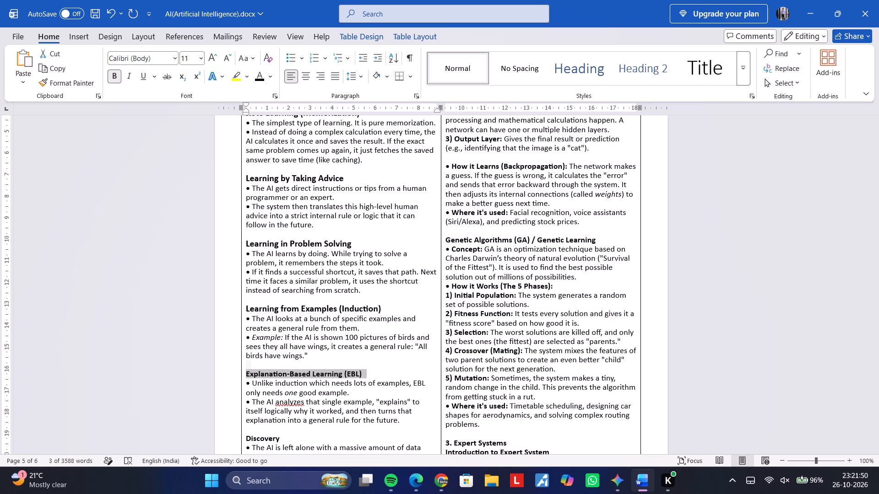
pyautogui.hotkey('ctrl', 'shift', '.')
# Enlarge the "Discovery" heading to 12 pt.
pyautogui.press('Down')
pyautogui.press('Down')
pyautogui.press('Down')
pyautogui.press('Down')
pyautogui.press('Down')
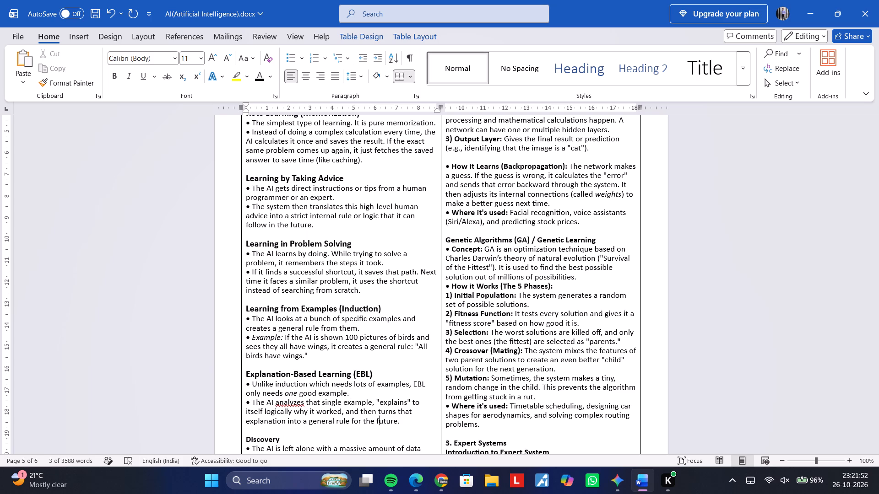
pyautogui.press('Down')
pyautogui.press('Down')
pyautogui.hotkey('ctrl', 'shift', 'Left')
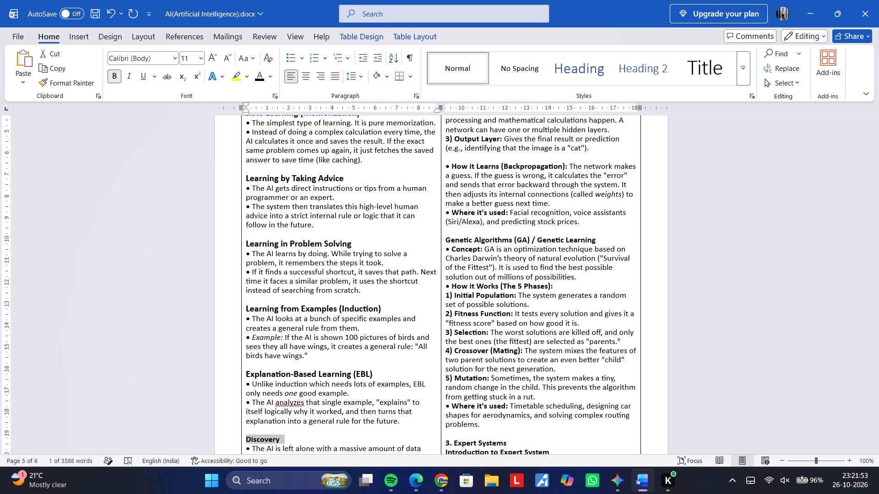
pyautogui.hotkey('ctrl', 'shift', '.')
# Enlarge the "Analogy" heading to 12 pt.
pyautogui.scroll(-2, 374, 310)
pyautogui.click(316, 325)
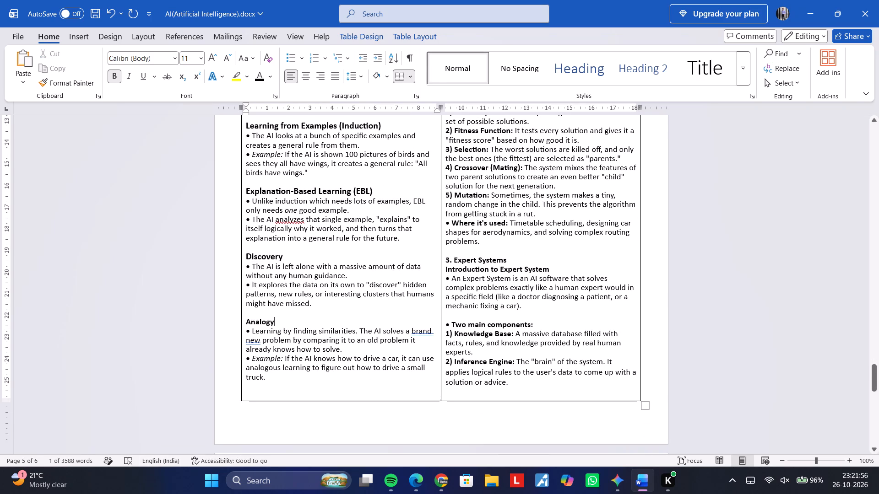
pyautogui.hotkey('ctrl', 'shift', 'Left')
pyautogui.hotkey('ctrl', 'shift', '.')
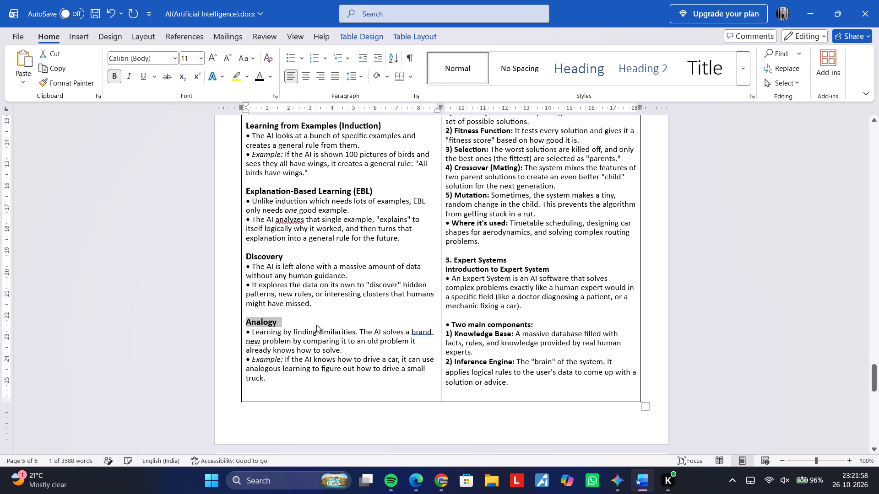
# Enlarge the "Two main components:" line in the Expert Systems section to 12 pt.
pyautogui.click(546, 328)
pyautogui.hotkey('ctrl', 'shift', 'Left')
pyautogui.hotkey('ctrl', 'shift', 'Up')
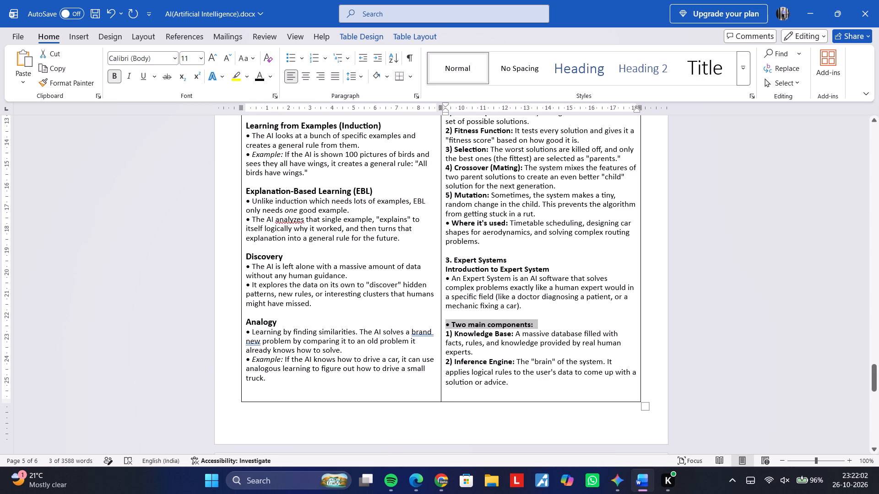
pyautogui.hotkey('ctrl', 'shift', '.')
# Enlarge the "3. Expert Systems" heading to 12 pt.
pyautogui.press('Up')
pyautogui.press('Up')
pyautogui.press('Up')
pyautogui.press('Up')
pyautogui.press('Up')
pyautogui.press('Up')
pyautogui.press('Up')
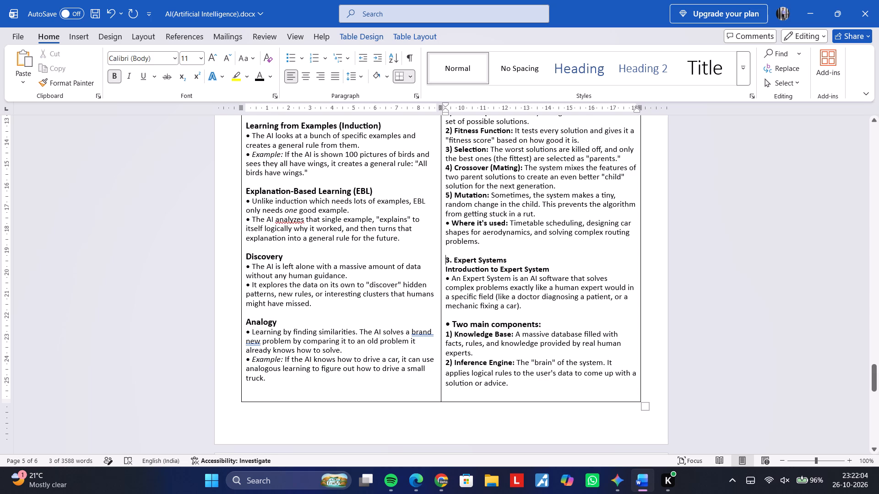
pyautogui.hotkey('ctrl', 'shift', 'Down')
pyautogui.hotkey('ctrl', 'shift', '.')
# Enlarge the "Genetic Algorithms (GA) / Genetic Learning" heading to 12 pt.
pyautogui.press('Up')
pyautogui.press('Up')
pyautogui.press('Up')
pyautogui.press('Up')
pyautogui.press('Up')
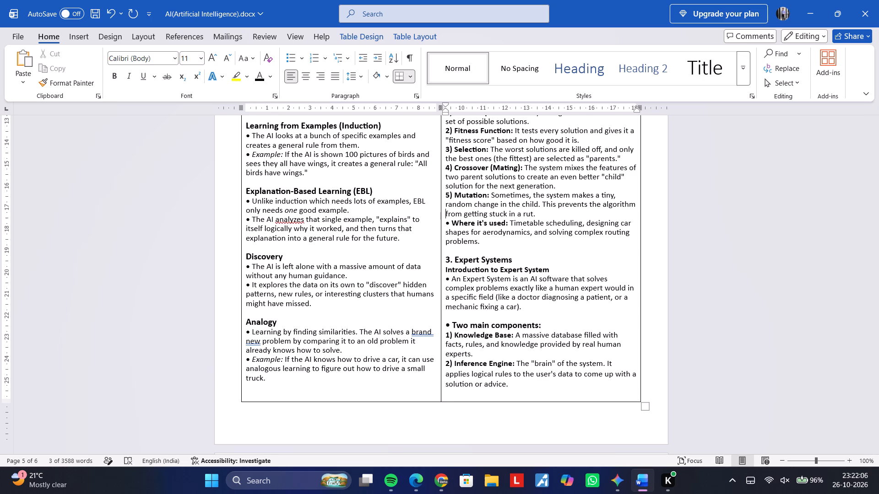
pyautogui.press('Up')
pyautogui.press('Up')
pyautogui.press('Up')
pyautogui.press('Up')
pyautogui.press('Up')
pyautogui.press('Up')
pyautogui.press('Up')
pyautogui.press('Up')
pyautogui.press('Up')
pyautogui.press('Up')
pyautogui.press('Up')
pyautogui.press('Up')
pyautogui.press('Up')
pyautogui.press('Up')
pyautogui.press('Up')
pyautogui.press('Up')
pyautogui.press('Up')
pyautogui.press('Up')
pyautogui.press('Up')
pyautogui.press('Down')
pyautogui.press('Down')
pyautogui.press('Down')
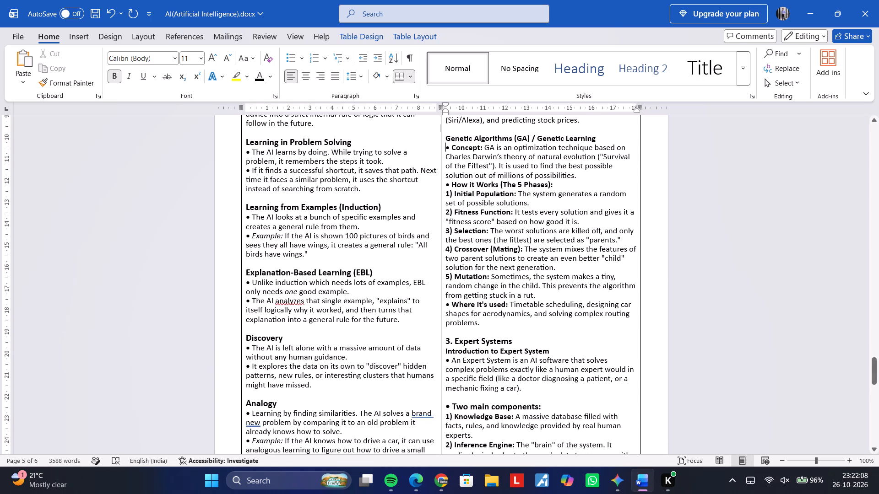
pyautogui.press('Up')
pyautogui.hotkey('ctrl', 'shift', 'Down')
pyautogui.hotkey('ctrl', 'shift', '.')
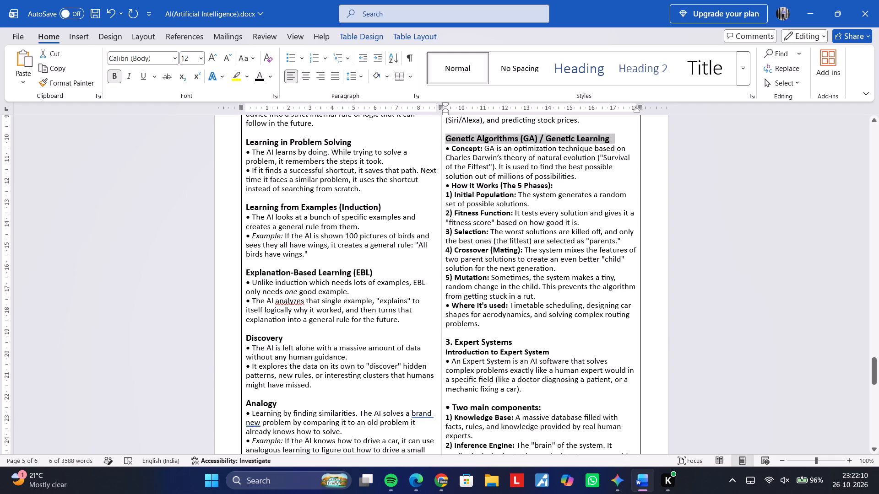
# Enlarge the "2. Advanced Learning Techniques" and "Artificial Neural Networks (ANN)" headings to 12 pt.
pyautogui.press('Up')
pyautogui.press('Up')
pyautogui.press('Up')
pyautogui.press('Up')
pyautogui.press('Up')
pyautogui.press('Up')
pyautogui.press('Up')
pyautogui.press('Up')
pyautogui.press('Up')
pyautogui.press('Up')
pyautogui.press('Up')
pyautogui.press('Up')
pyautogui.press('Up')
pyautogui.press('Up')
pyautogui.press('Up')
pyautogui.press('Up')
pyautogui.press('Down')
pyautogui.press('Down')
pyautogui.press('Up')
pyautogui.press('Up')
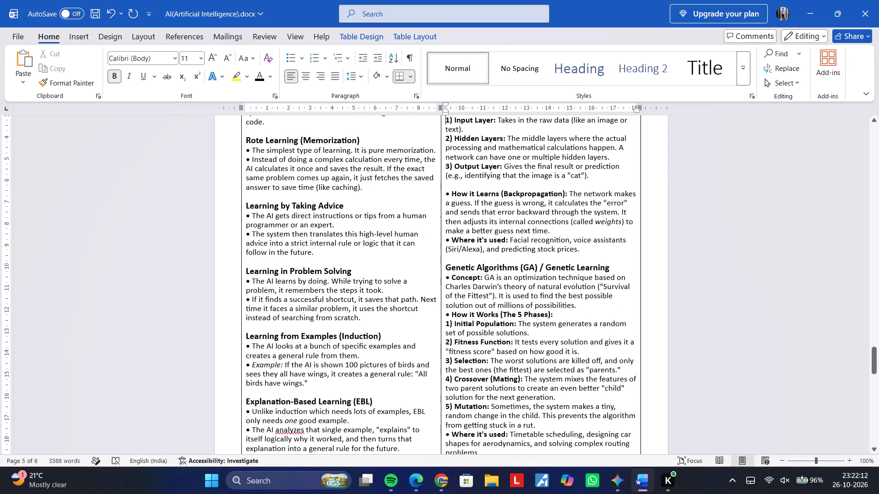
pyautogui.press('Up')
pyautogui.press('Up')
pyautogui.press('Up')
pyautogui.press('Up')
pyautogui.press('Up')
pyautogui.press('Up')
pyautogui.press('Up')
pyautogui.press('Down')
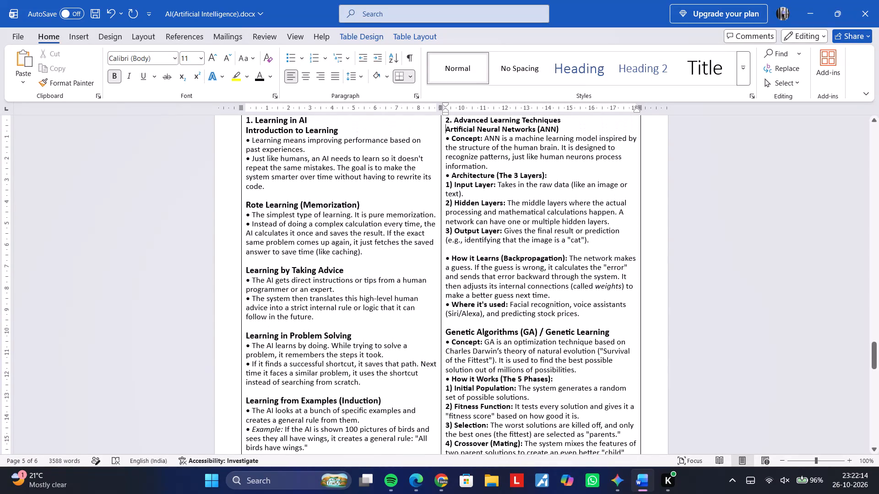
pyautogui.press('Up')
pyautogui.press('Up')
pyautogui.press('Up')
pyautogui.press('Down')
pyautogui.press('Down')
pyautogui.press('Down')
pyautogui.press('Up')
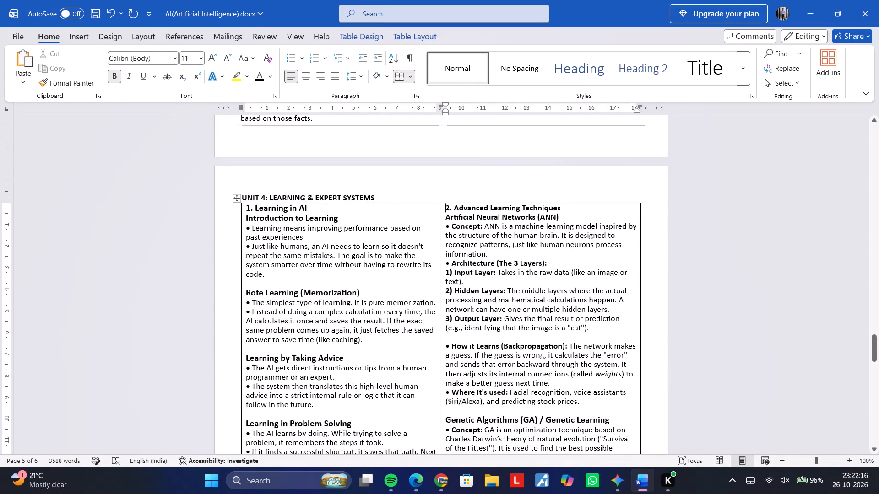
pyautogui.hotkey('ctrl', 'shift', 'Down')
pyautogui.hotkey('ctrl', 'shift', 'Down')
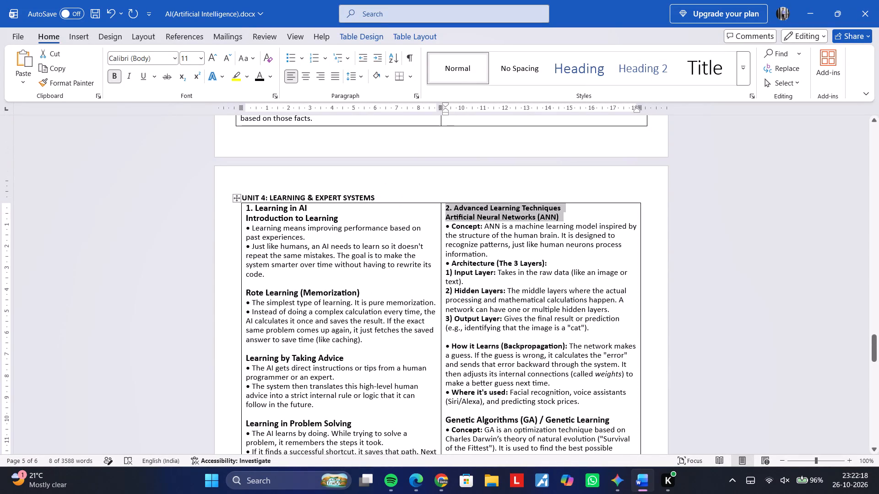
pyautogui.hotkey('ctrl', 'shift', '.')
pyautogui.rightClick(504, 391)
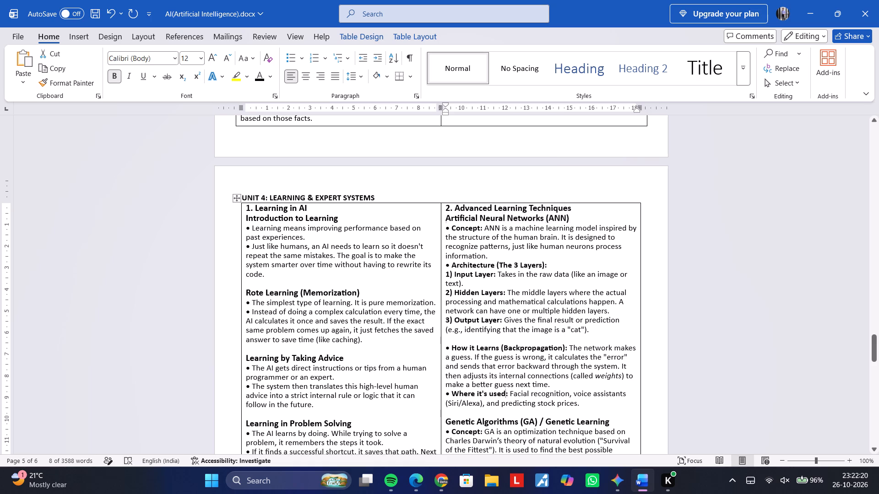
pyautogui.click(450, 237)
# Remove the blank sixth page by deleting the empty paragraph after the Unit 4 table.
pyautogui.scroll(-1, 456, 239)
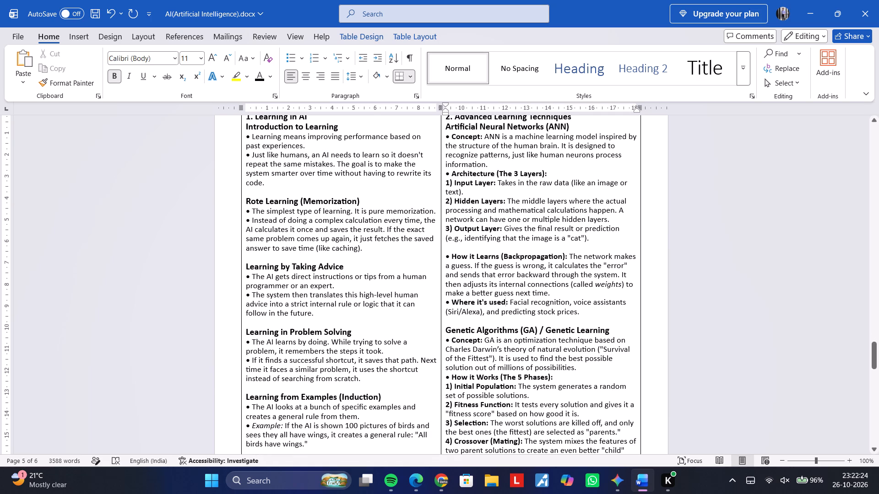
pyautogui.scroll(-4, 477, 219)
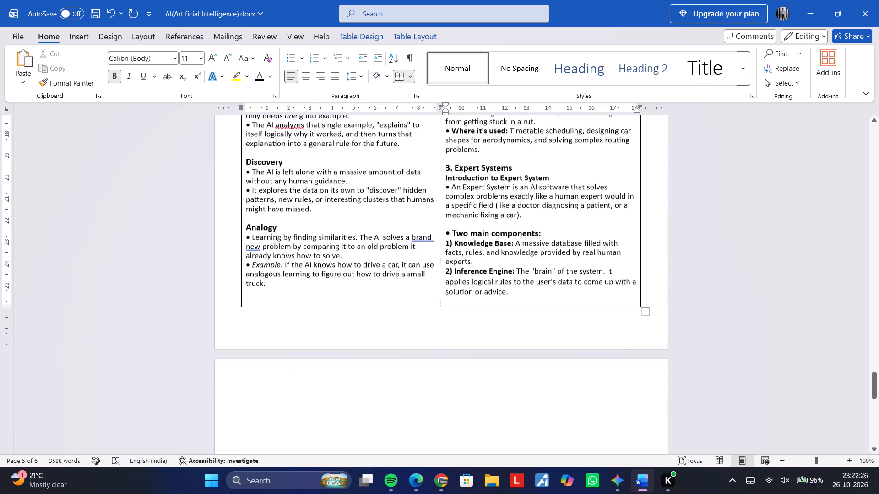
pyautogui.scroll(-1, 483, 249)
pyautogui.click(469, 286)
pyautogui.press('BackSpace')
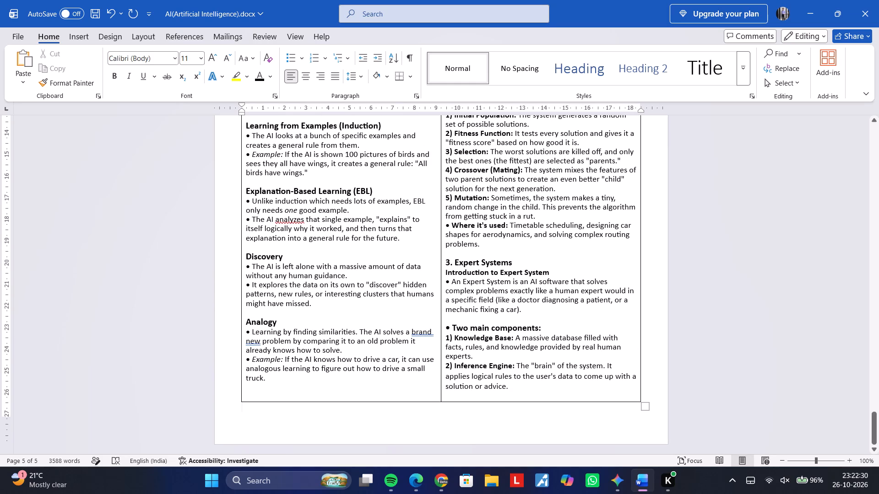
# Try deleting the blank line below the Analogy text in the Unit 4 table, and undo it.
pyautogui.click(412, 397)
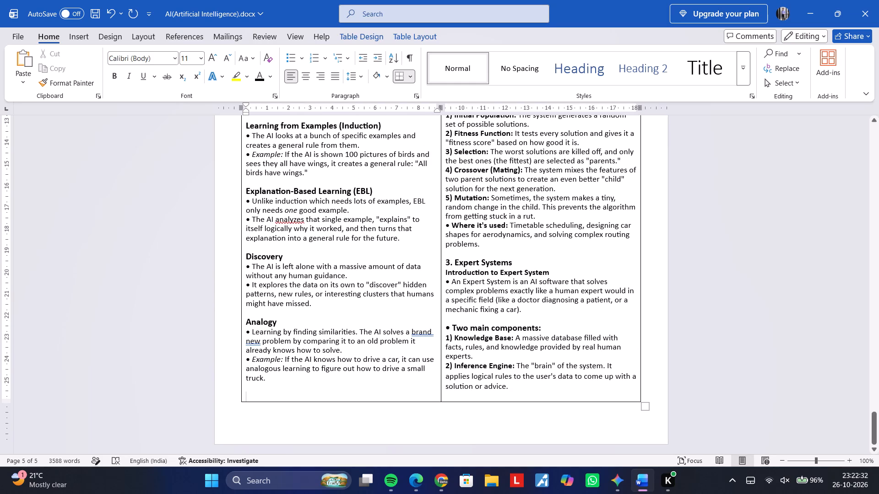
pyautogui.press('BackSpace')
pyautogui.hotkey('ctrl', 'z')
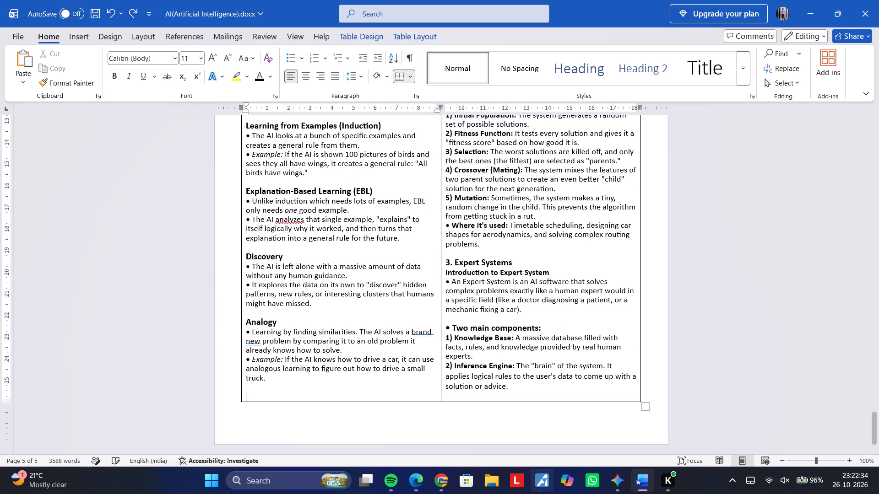
# Copy the horizontal divider line above "2. Defining the problem as a State Space Search" in the Unit 1 table.
pyautogui.scroll(3, 539, 493)
pyautogui.scroll(3, 467, 402)
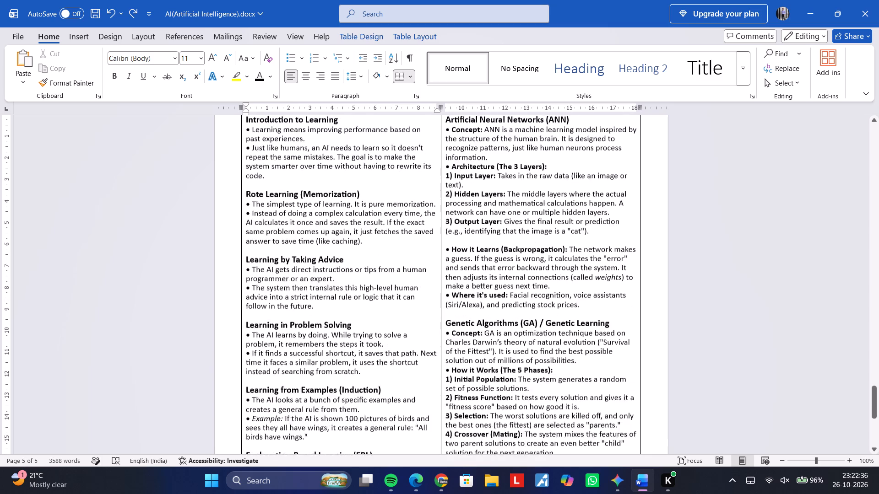
pyautogui.scroll(6, 467, 402)
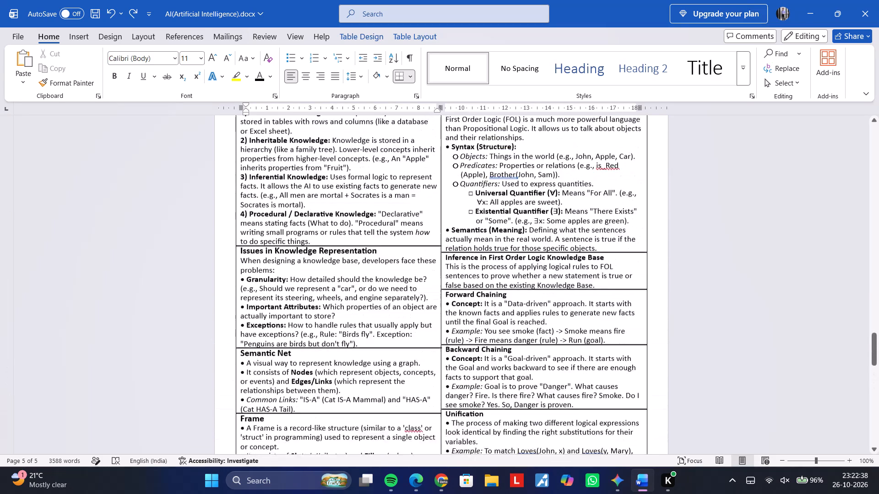
pyautogui.scroll(8, 467, 402)
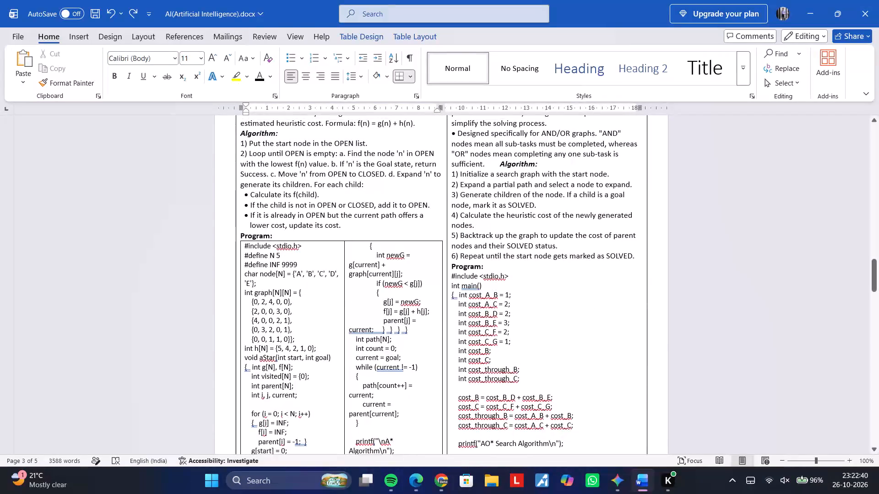
pyautogui.scroll(8, 467, 402)
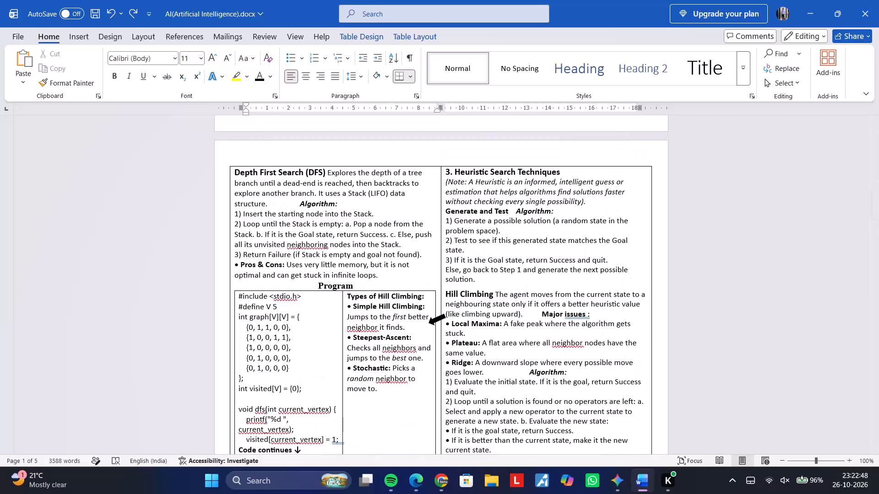
pyautogui.scroll(2, 388, 191)
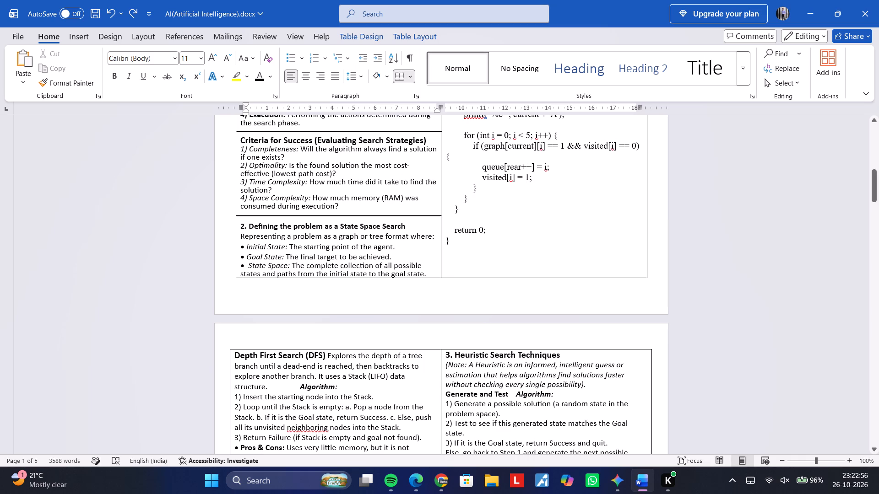
pyautogui.click(390, 215)
pyautogui.hotkey('ctrl', 'c')
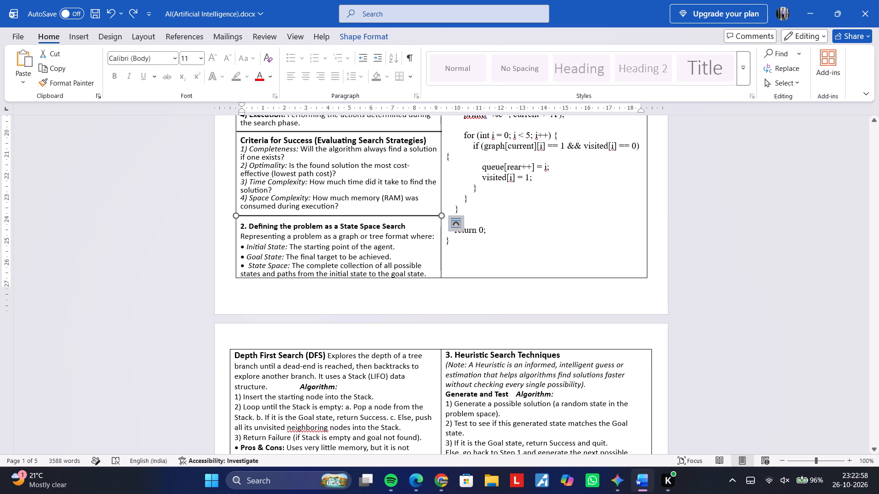
# Paste the copied divider line just above the "Hill Climbing" section in the Heuristic Search Techniques column.
pyautogui.click(466, 258)
pyautogui.scroll(8, 467, 258)
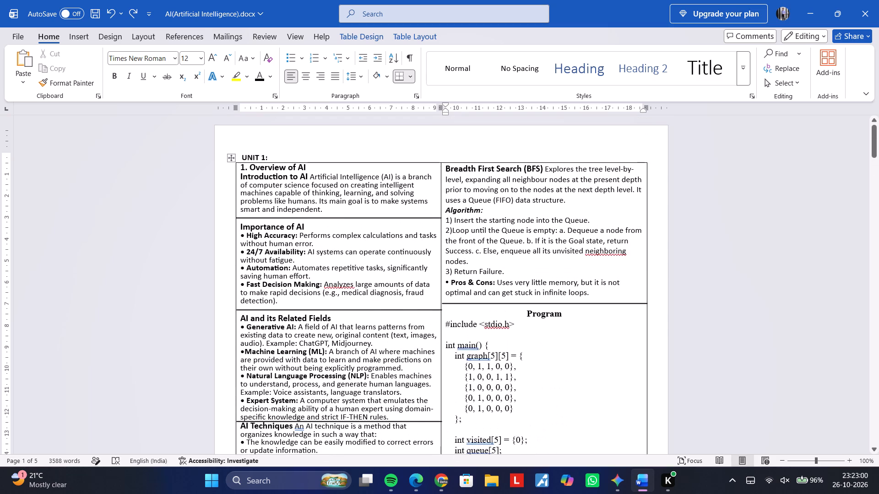
pyautogui.scroll(4, 467, 258)
pyautogui.scroll(-6, 467, 258)
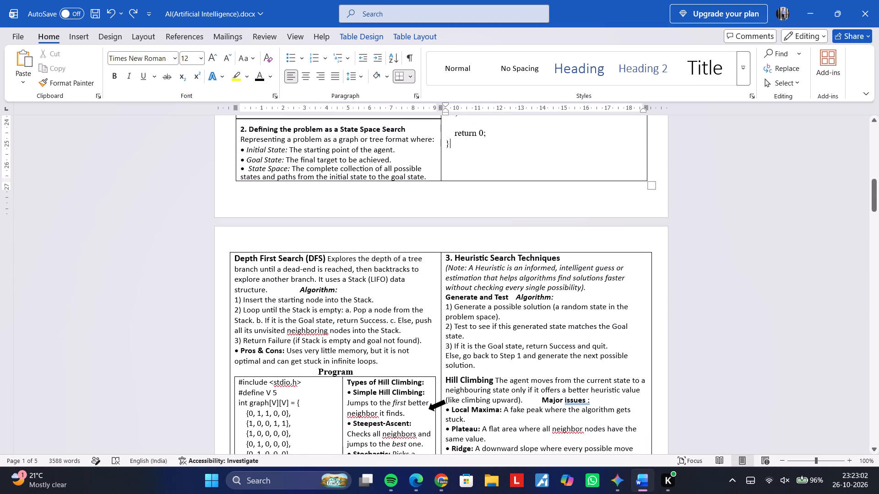
pyautogui.scroll(-2, 483, 281)
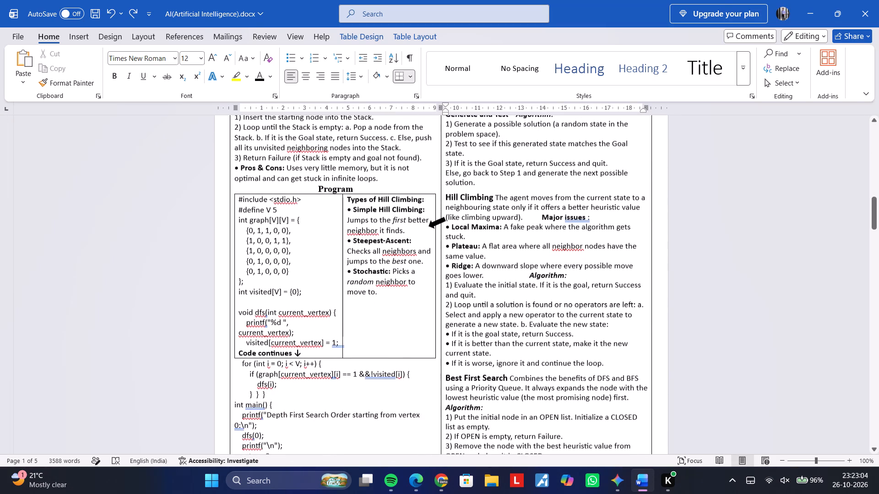
pyautogui.click(448, 191)
pyautogui.hotkey('ctrl', 'v')
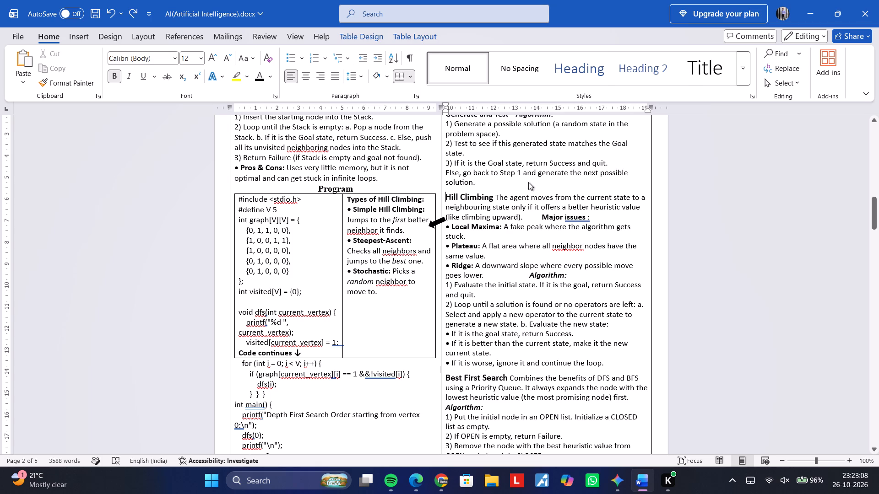
# Nudge the pasted divider line into place directly above the "Hill Climbing" section, with its far end on the table's right border.
pyautogui.press('Left')
pyautogui.press('Left')
pyautogui.press('Left')
pyautogui.press('Left')
pyautogui.press('Left')
pyautogui.press('Left')
pyautogui.press('Left')
pyautogui.press('Left')
pyautogui.press('Left')
pyautogui.press('Left')
pyautogui.press('Left')
pyautogui.press('Left')
pyautogui.press('Left')
pyautogui.press('Left')
pyautogui.press('Left')
pyautogui.press('Left')
pyautogui.press('Left')
pyautogui.press('Left')
pyautogui.press('Left')
pyautogui.press('Left')
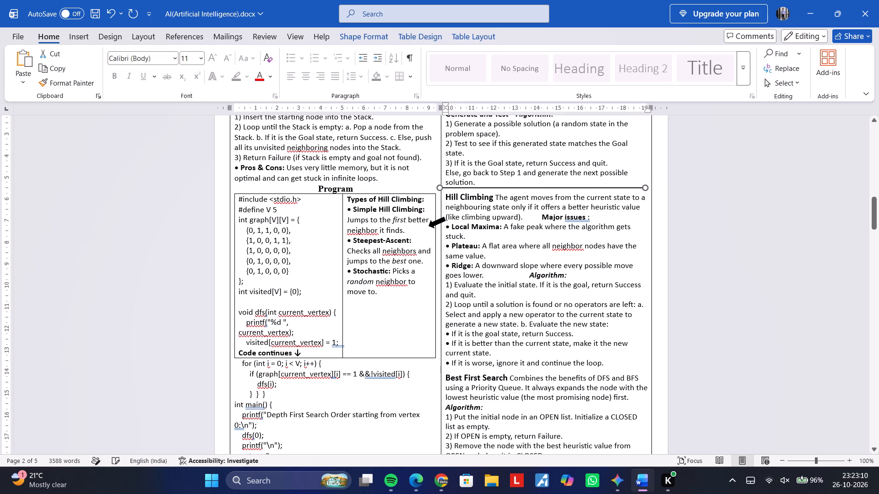
pyautogui.press('Down')
pyautogui.press('Down')
pyautogui.press('Down')
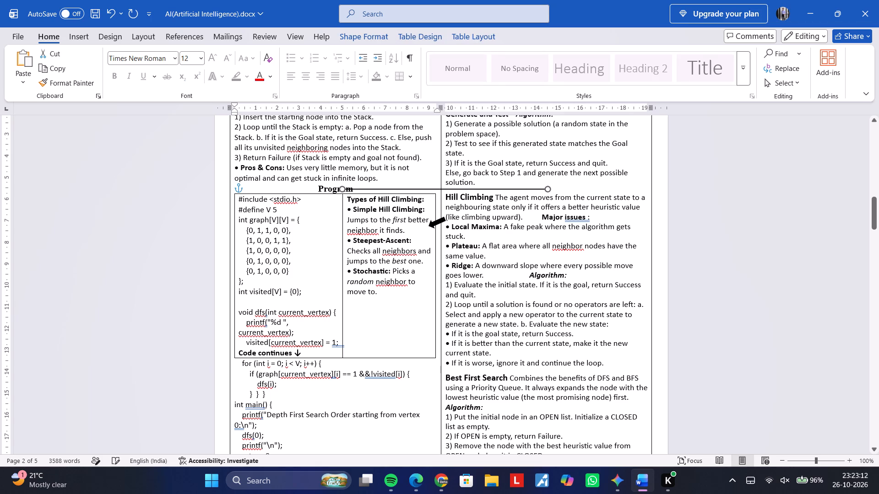
pyautogui.press('Down')
pyautogui.press('Down')
pyautogui.press('Down')
pyautogui.press('Down')
pyautogui.press('Right')
pyautogui.press('Right')
pyautogui.press('Right')
pyautogui.press('Right')
pyautogui.press('Right')
pyautogui.press('Right')
pyautogui.press('Right')
pyautogui.press('Right')
pyautogui.press('Right')
pyautogui.press('Right')
pyautogui.press('Right')
pyautogui.press('Right')
pyautogui.press('Right')
pyautogui.press('Right')
pyautogui.press('Right')
pyautogui.press('Right')
pyautogui.press('Right')
pyautogui.press('Right')
pyautogui.press('Right')
pyautogui.press('Right')
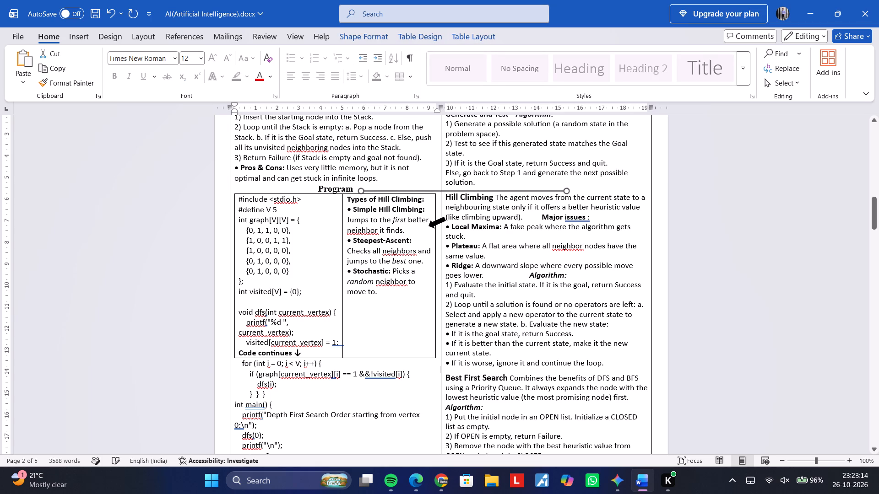
pyautogui.press('Right')
pyautogui.press('Right')
pyautogui.press('Right')
pyautogui.press('Right')
pyautogui.press('Right')
pyautogui.press('Right')
pyautogui.press('Right')
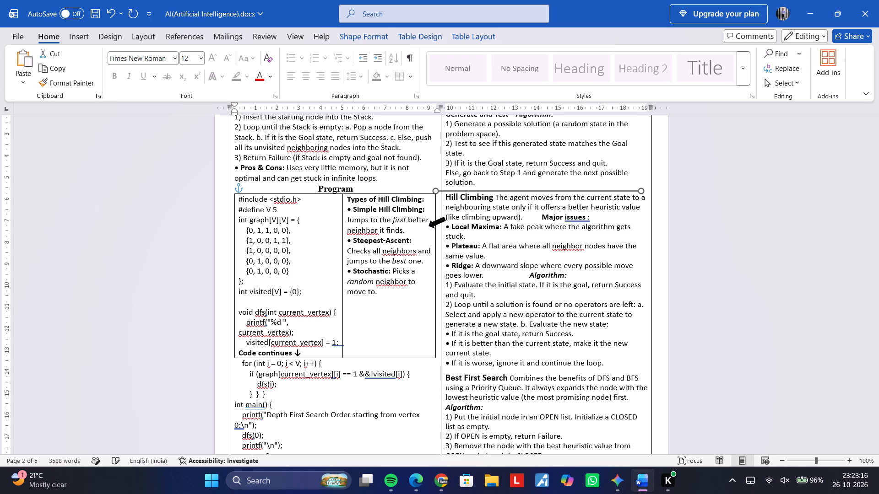
pyautogui.press('Right')
pyautogui.press('Right')
pyautogui.press('Right')
pyautogui.press('Right')
pyautogui.press('Right')
pyautogui.press('Right')
pyautogui.press('Right')
pyautogui.press('Right')
pyautogui.press('Right')
pyautogui.press('Right')
pyautogui.press('Right')
pyautogui.press('Right')
pyautogui.press('Right')
pyautogui.press('Right')
pyautogui.press('Right')
pyautogui.press('Right')
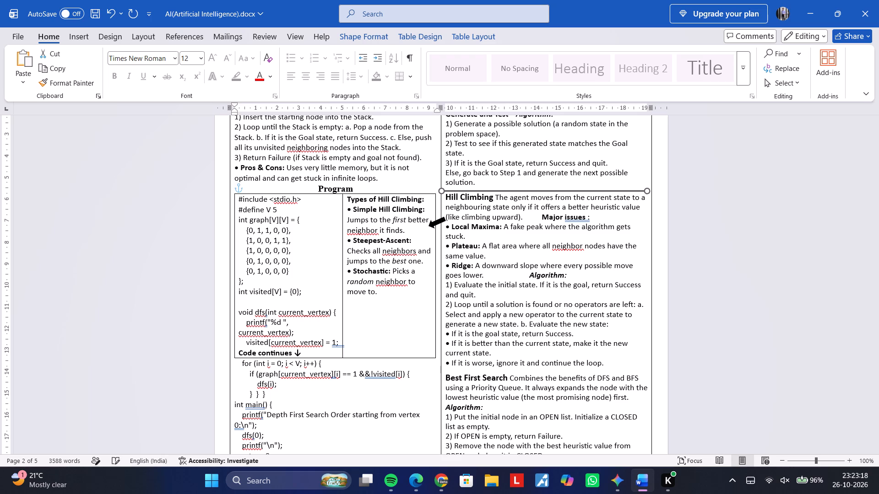
pyautogui.press('Right')
pyautogui.press('Right')
pyautogui.press('Right')
pyautogui.press('Right')
pyautogui.press('Right')
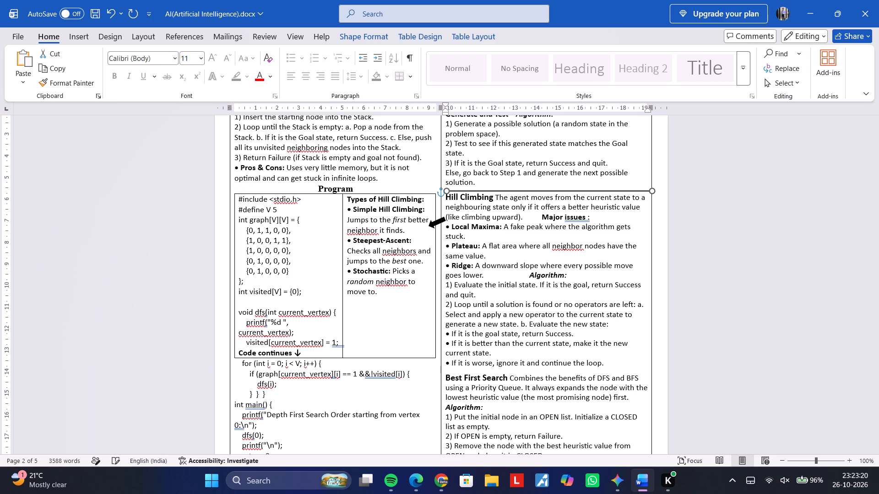
pyautogui.press('Left')
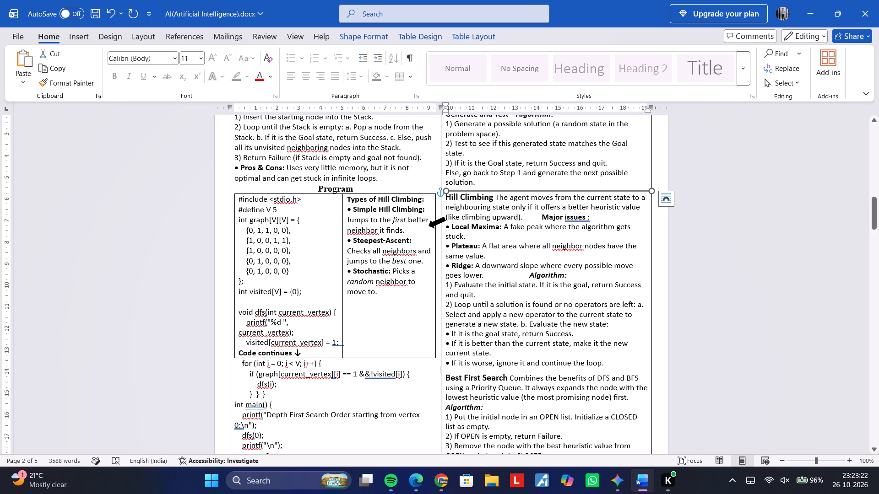
# Extend the Hill Climbing divider's left end to the left edge of the "Types of Hill Climbing" cell and level it with the cell's top border.
pyautogui.moveTo(447, 189); pyautogui.dragTo(363, 193)
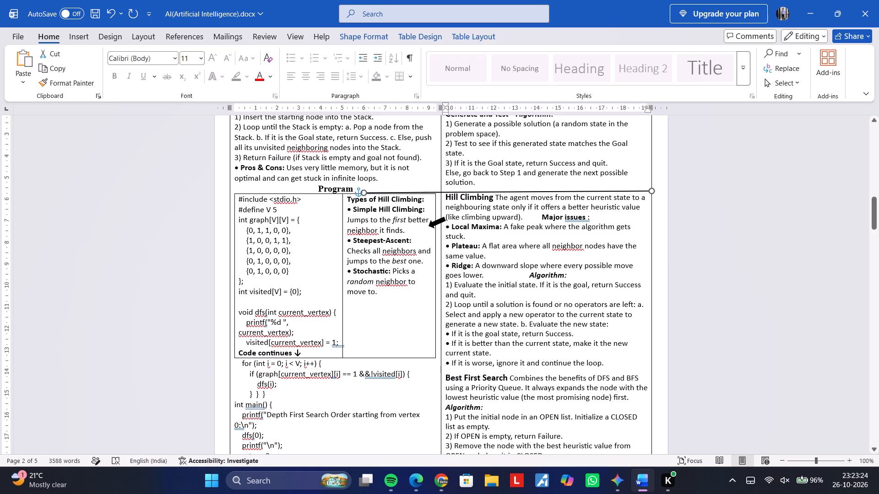
pyautogui.moveTo(363, 193); pyautogui.dragTo(359, 189)
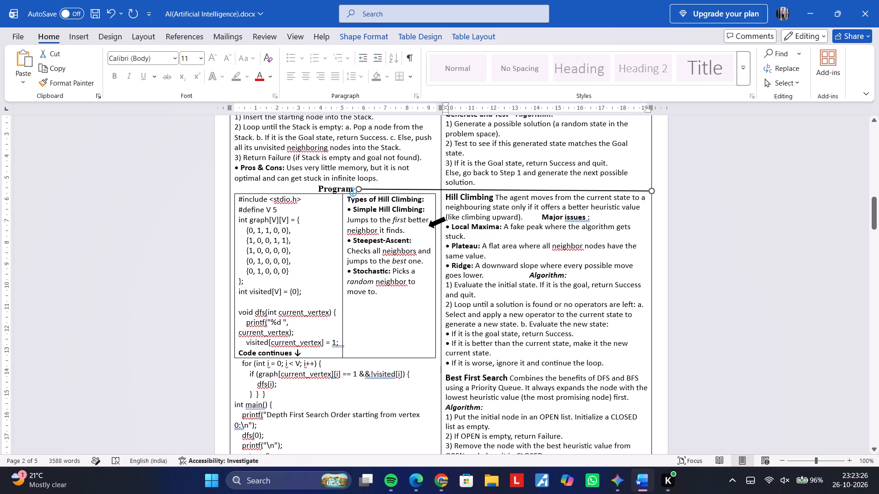
pyautogui.moveTo(359, 189); pyautogui.dragTo(362, 191)
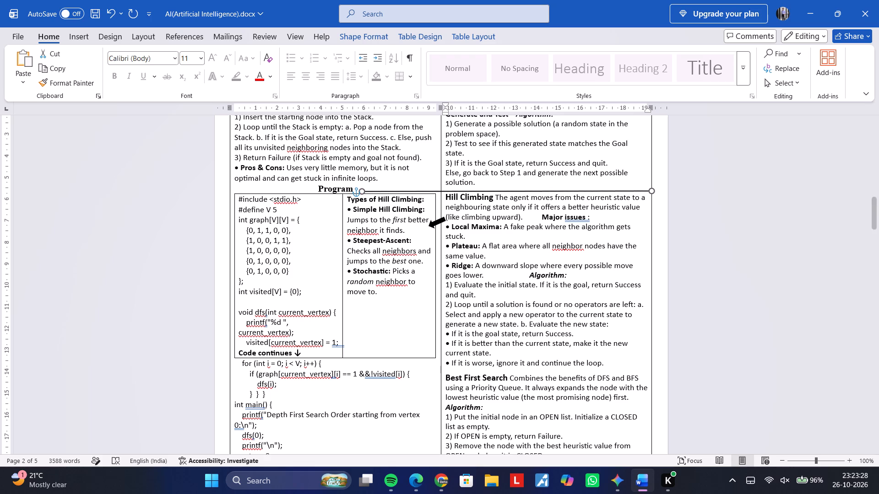
pyautogui.moveTo(362, 191); pyautogui.dragTo(363, 189)
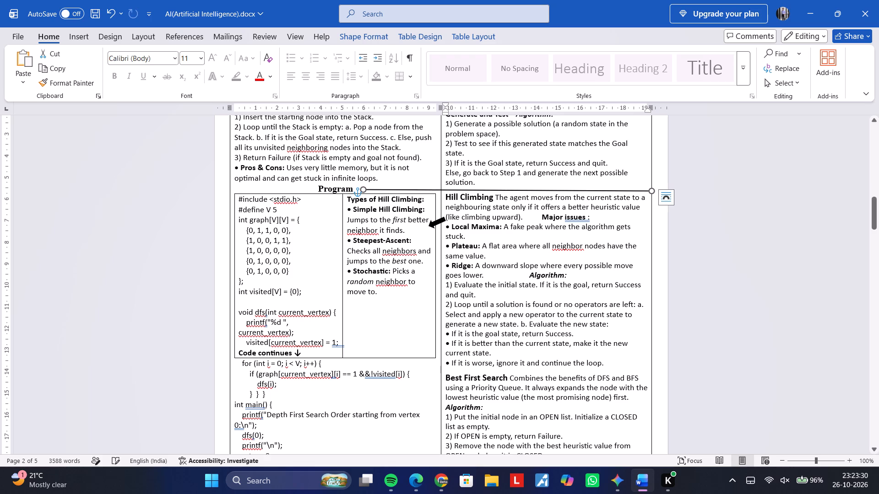
pyautogui.press('Right')
pyautogui.press('Down')
pyautogui.press('Down')
pyautogui.press('Down')
pyautogui.press('Down')
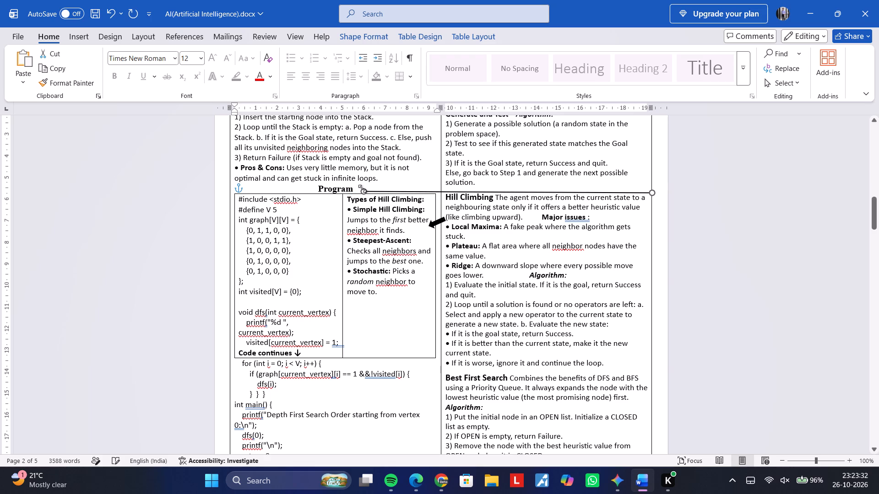
pyautogui.moveTo(364, 193); pyautogui.dragTo(363, 192)
pyautogui.moveTo(363, 192); pyautogui.dragTo(337, 193)
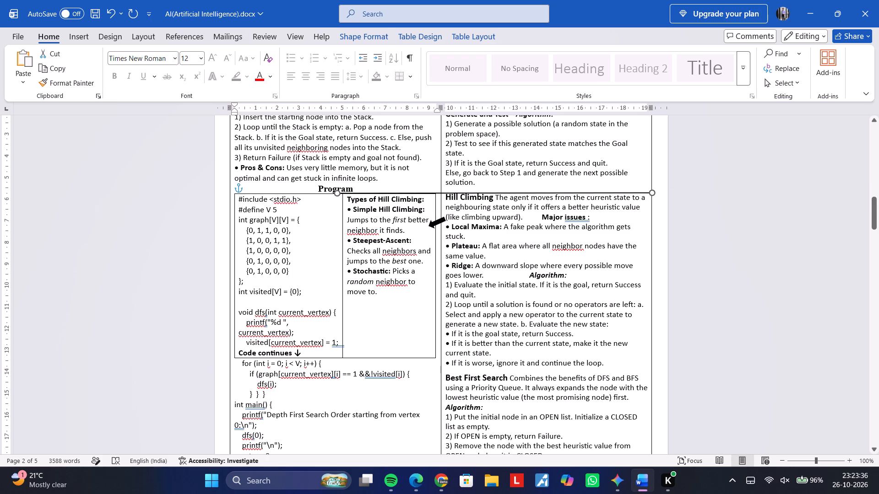
pyautogui.moveTo(337, 193); pyautogui.dragTo(342, 192)
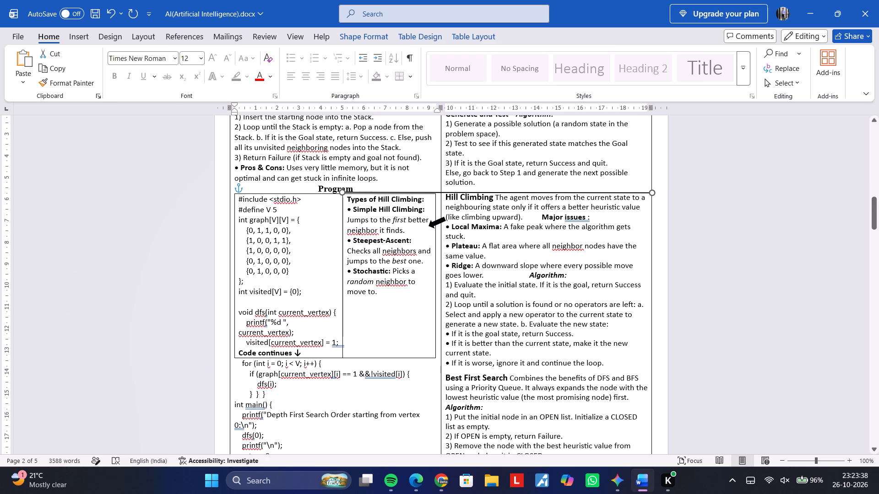
pyautogui.moveTo(342, 192); pyautogui.dragTo(343, 192)
pyautogui.click(349, 207)
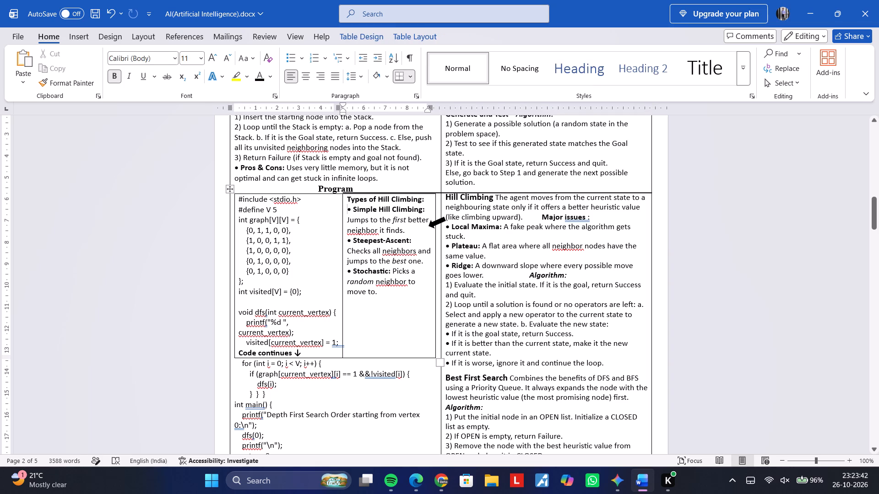
# Paste the copied divider line and reshape it into a vertical line covering the full left border of the "Types of Hill Climbing" cell.
pyautogui.click(398, 300)
pyautogui.hotkey('ctrl', 'v')
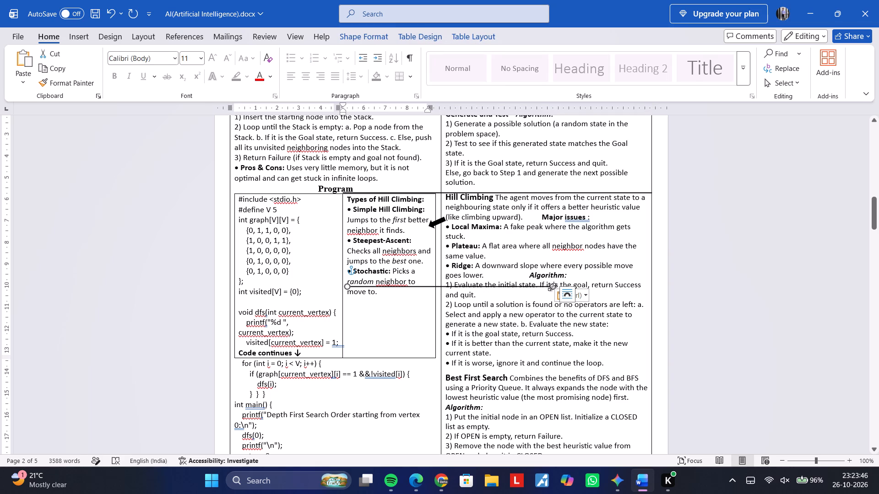
pyautogui.moveTo(553, 286); pyautogui.dragTo(345, 359)
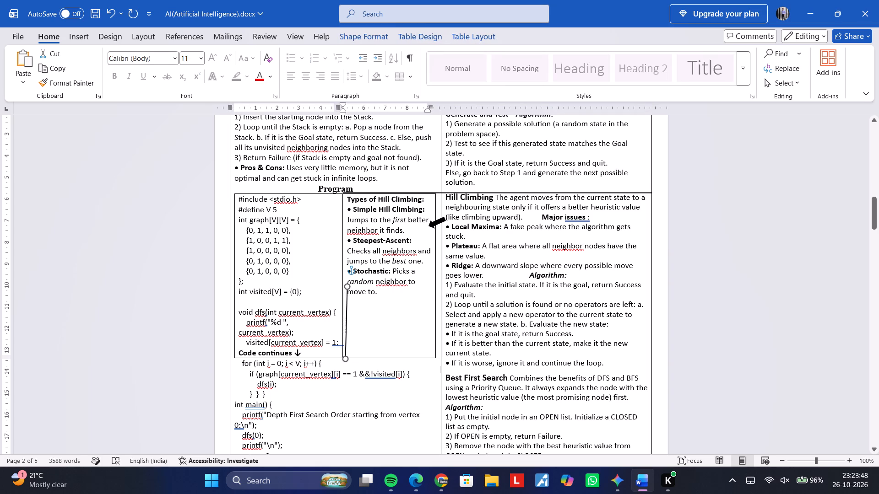
pyautogui.moveTo(345, 359); pyautogui.dragTo(344, 356)
pyautogui.moveTo(346, 286); pyautogui.dragTo(342, 194)
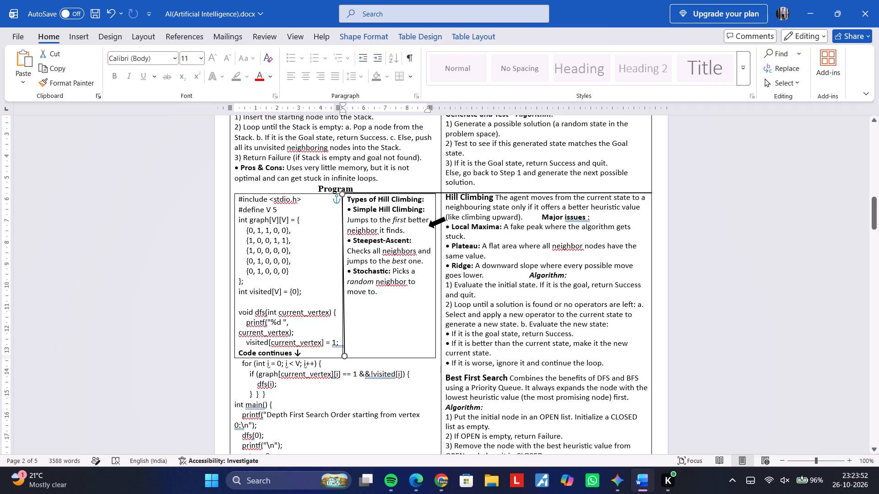
pyautogui.moveTo(342, 194); pyautogui.dragTo(343, 193)
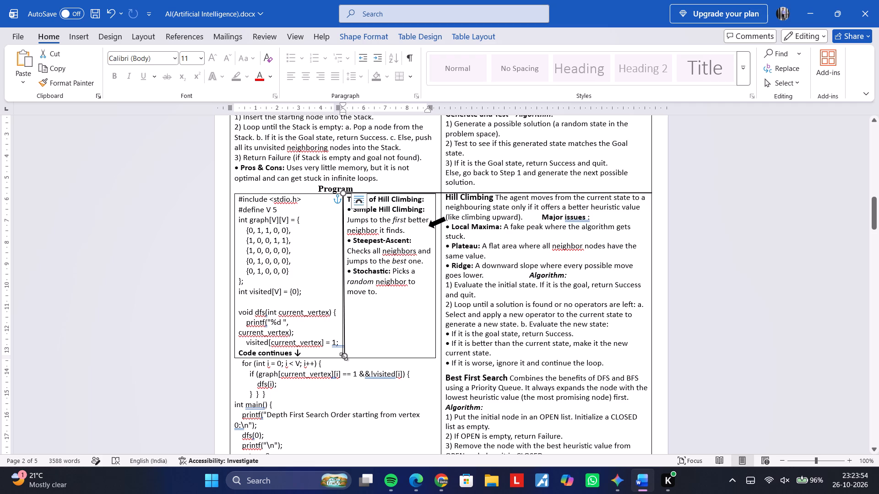
pyautogui.click(344, 356)
pyautogui.click(342, 356)
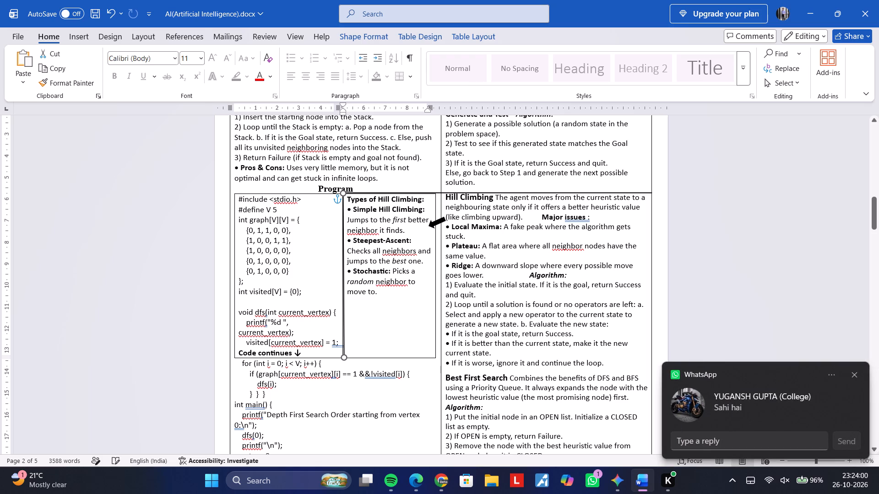
# Paste another copy of the divider line and place it along the bottom border of the "Types of Hill Climbing" cell.
pyautogui.click(377, 358)
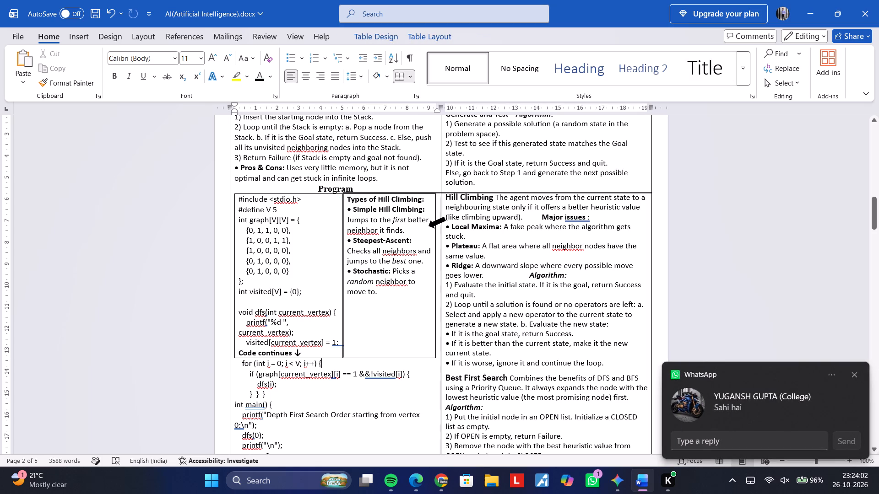
pyautogui.click(372, 352)
pyautogui.hotkey('ctrl', 'v')
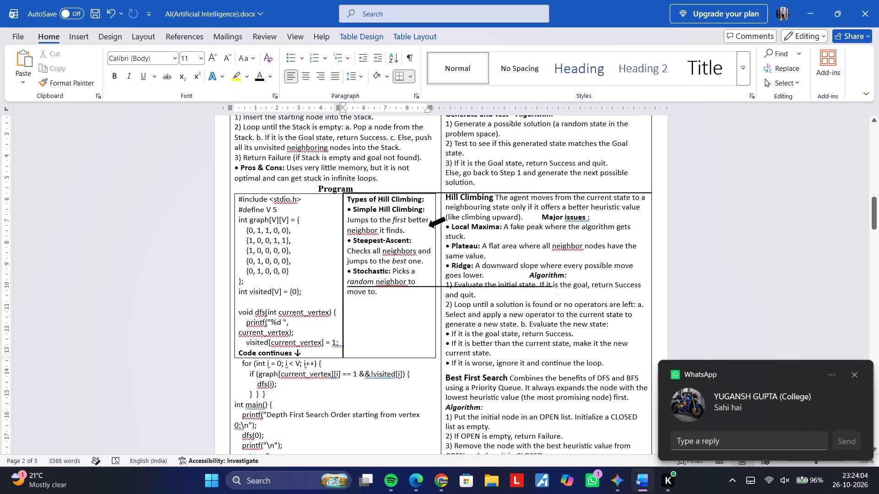
pyautogui.click(410, 285)
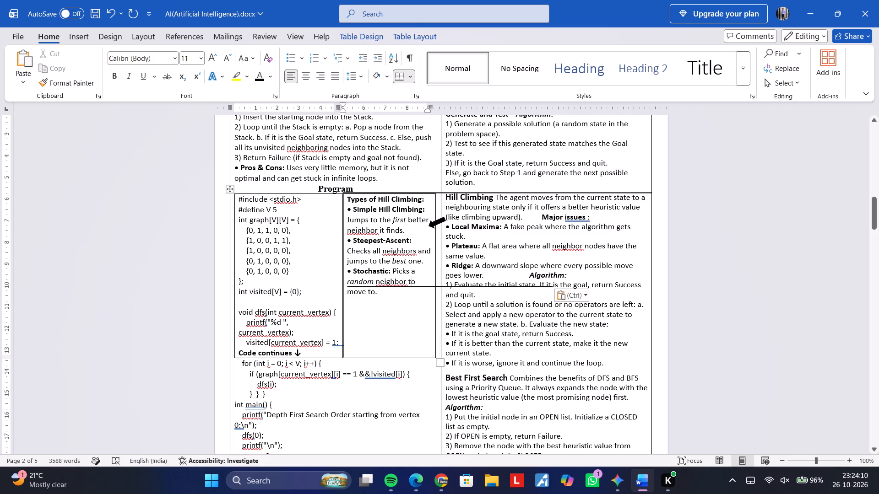
pyautogui.moveTo(410, 286); pyautogui.dragTo(407, 357)
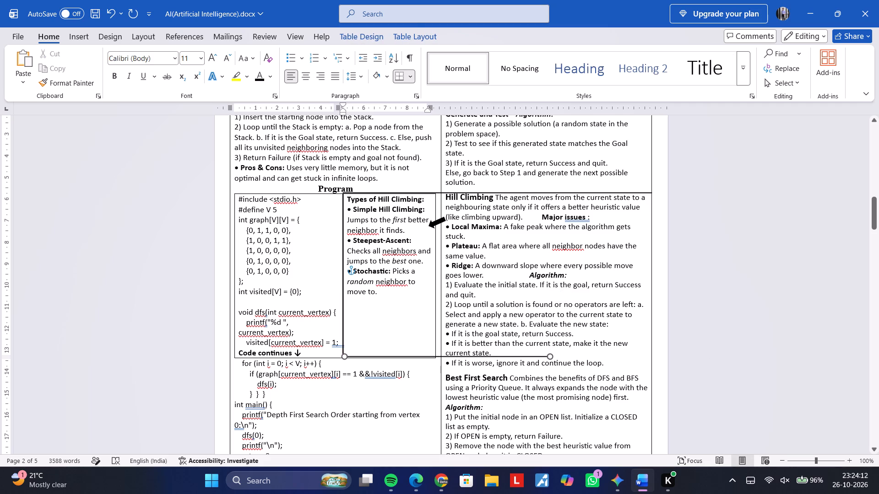
# Move the lower horizontal line between "Hill Climbing" and "Best First Search" and extend its right end to the table's right border.
pyautogui.moveTo(407, 357); pyautogui.dragTo(403, 359)
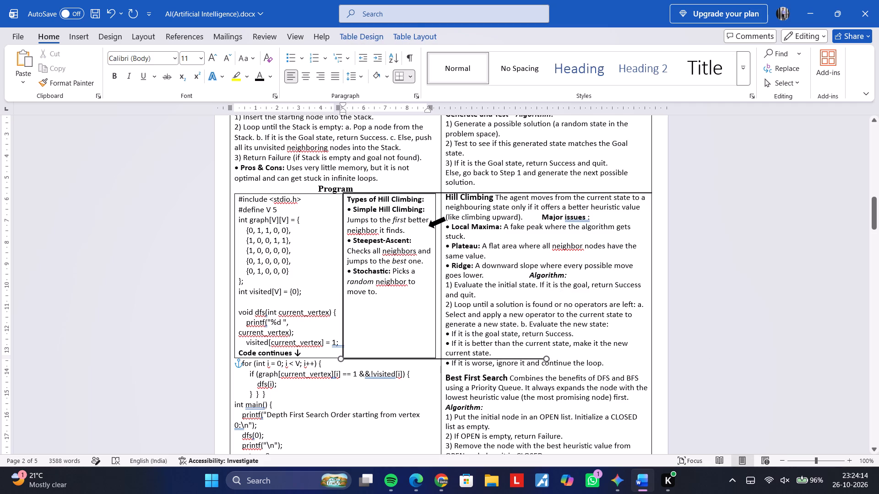
pyautogui.moveTo(403, 359); pyautogui.dragTo(404, 381)
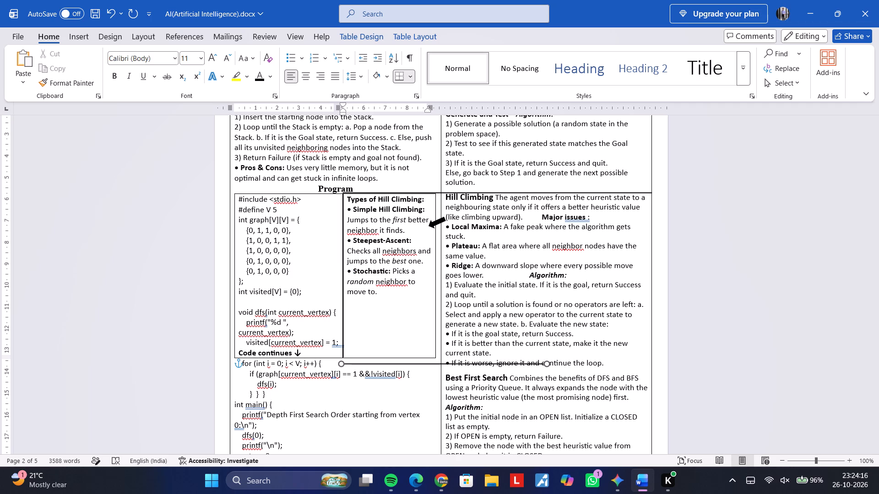
pyautogui.moveTo(404, 381); pyautogui.dragTo(404, 371)
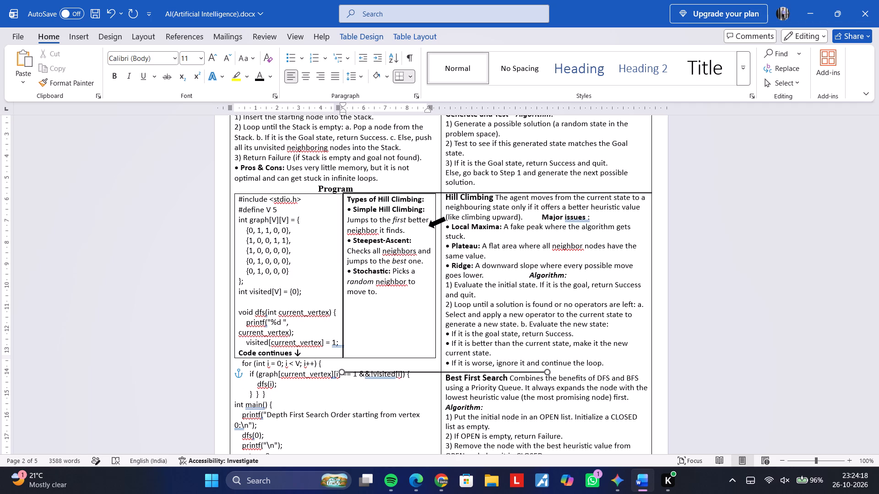
pyautogui.moveTo(404, 371); pyautogui.dragTo(405, 368)
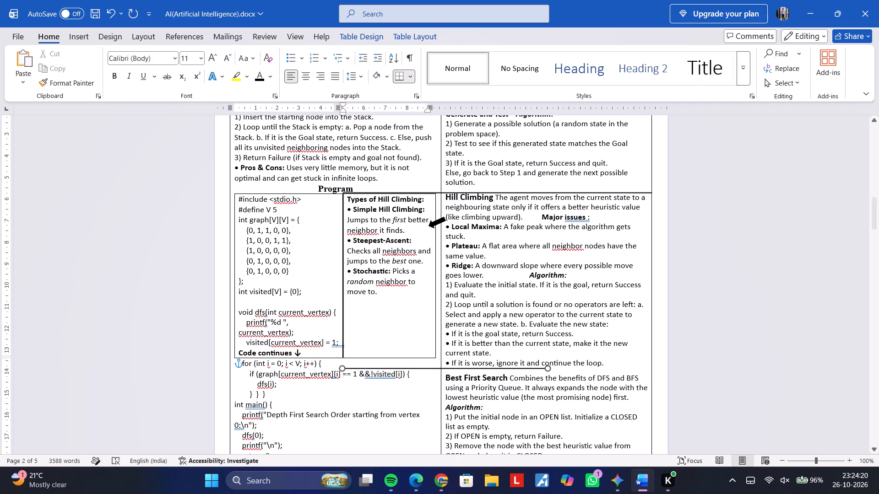
pyautogui.moveTo(546, 368); pyautogui.dragTo(612, 364)
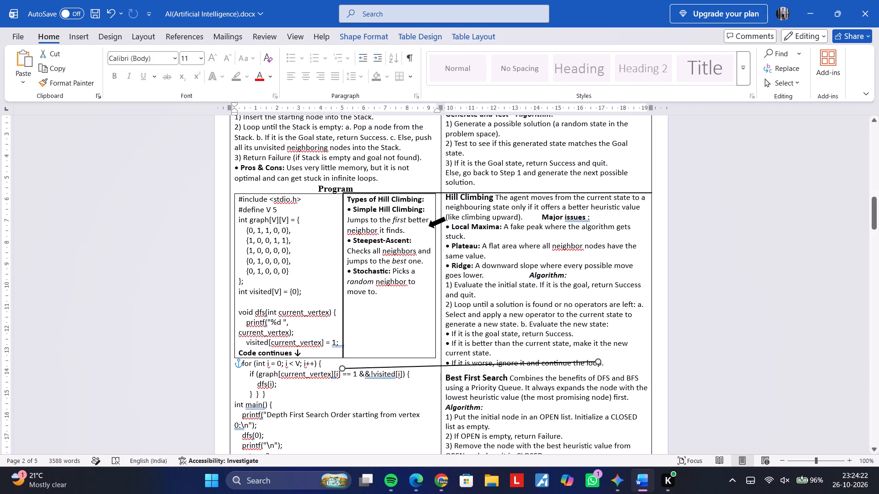
pyautogui.moveTo(612, 364); pyautogui.dragTo(655, 368)
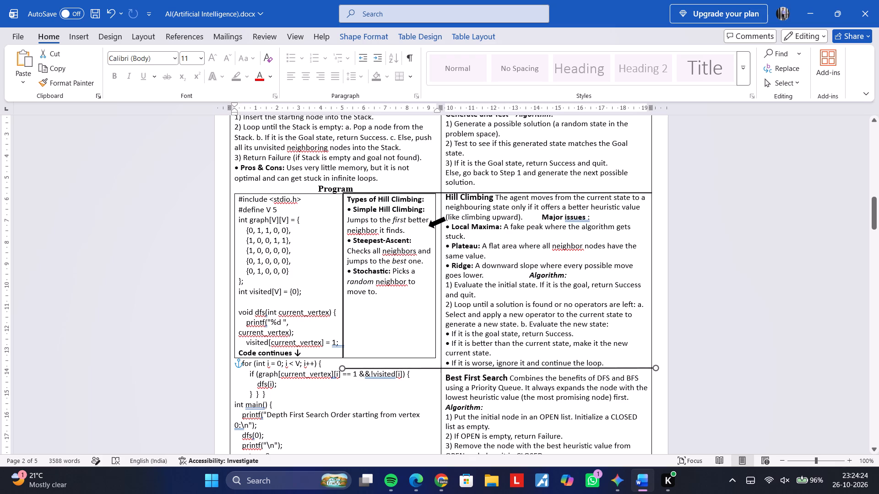
pyautogui.moveTo(655, 368); pyautogui.dragTo(652, 368)
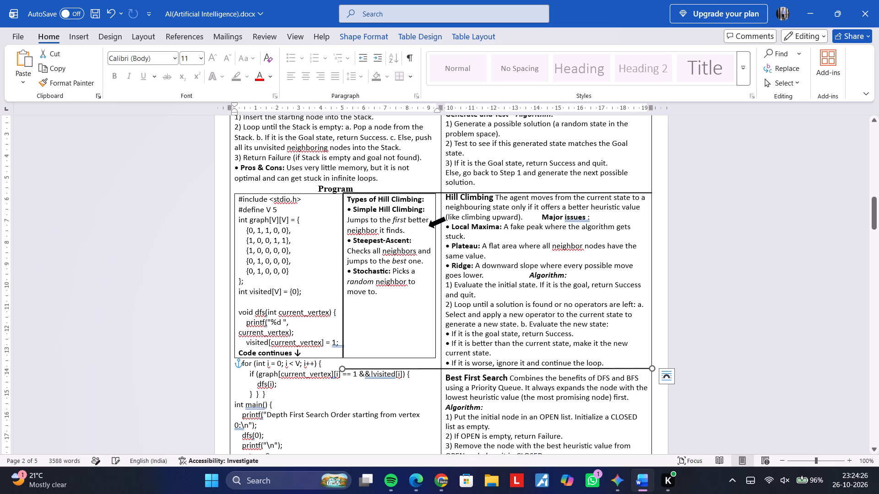
# Lengthen the vertical line beside the "Types of Hill Climbing" text down to meet the lower divider line.
pyautogui.click(344, 351)
pyautogui.moveTo(344, 357); pyautogui.dragTo(343, 369)
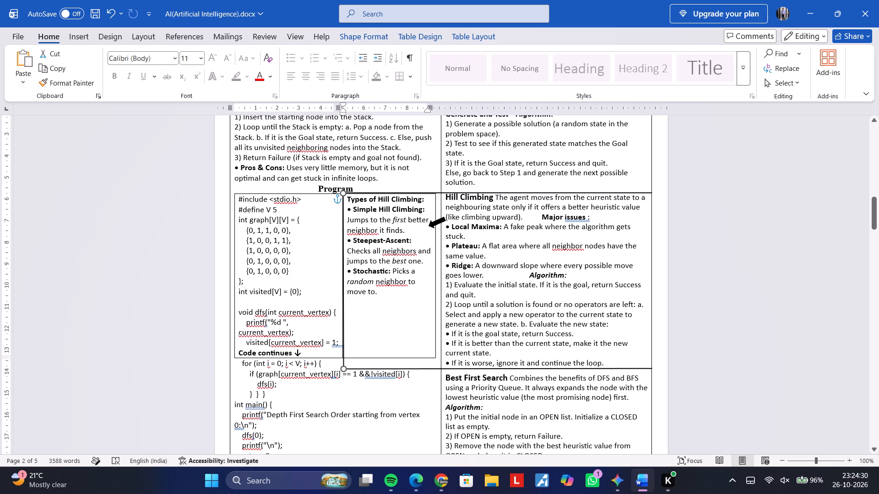
pyautogui.moveTo(343, 369); pyautogui.dragTo(343, 369)
pyautogui.click(358, 365)
pyautogui.scroll(-1, 384, 325)
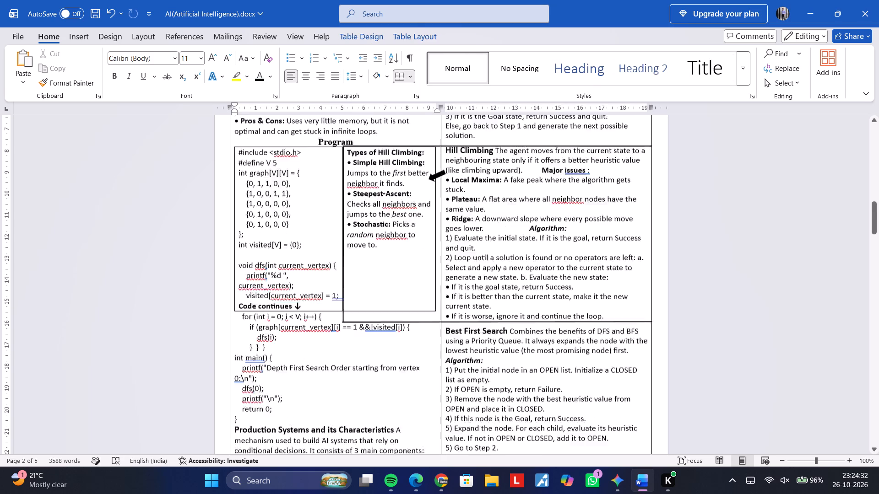
pyautogui.scroll(1, 385, 324)
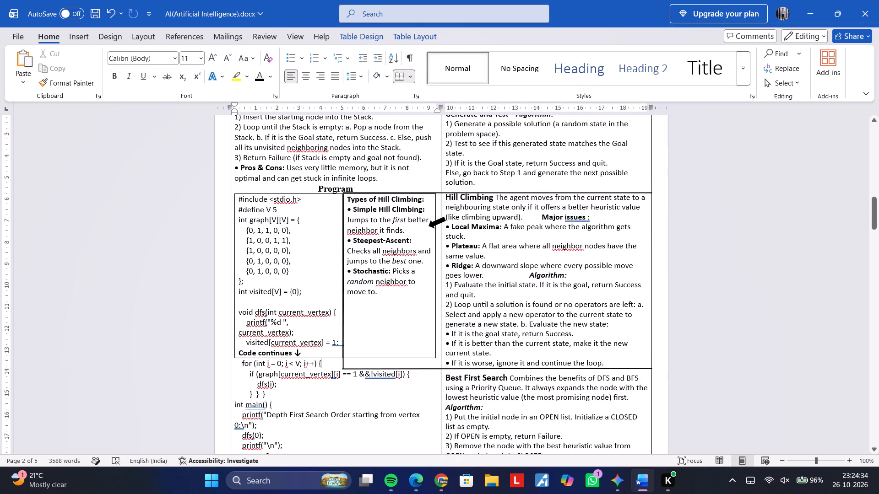
# Insert three blank lines above "Types of Hill Climbing:" in its cell.
pyautogui.click(347, 199)
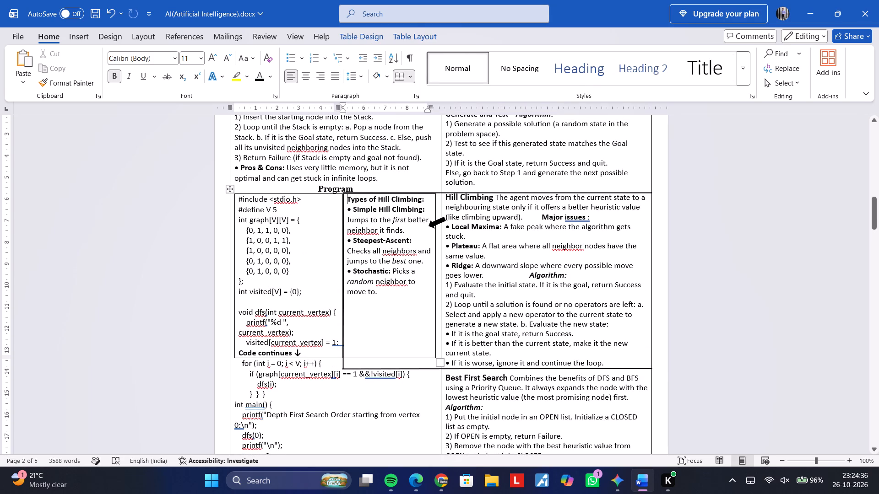
pyautogui.press('Return')
pyautogui.press('Return')
pyautogui.press('Return')
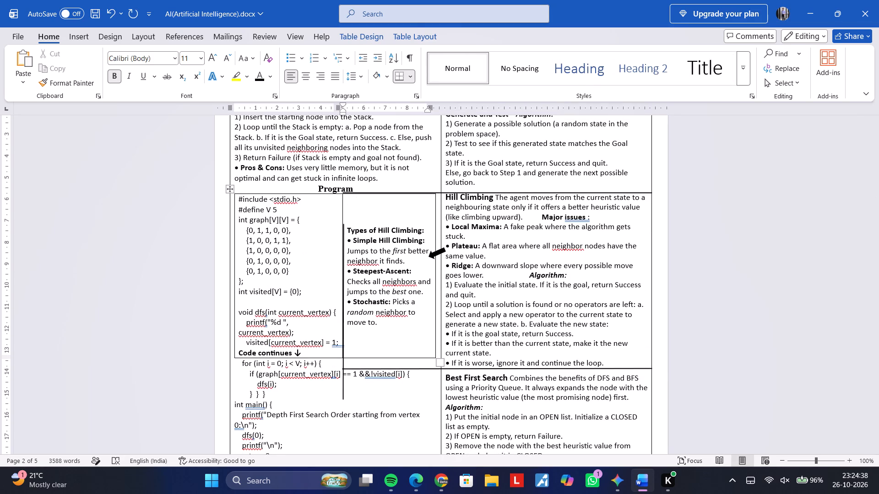
# Move the vertical line beside the "Types of Hill Climbing" text back up so its ends meet the upper and lower divider lines.
pyautogui.click(342, 243)
pyautogui.click(343, 246)
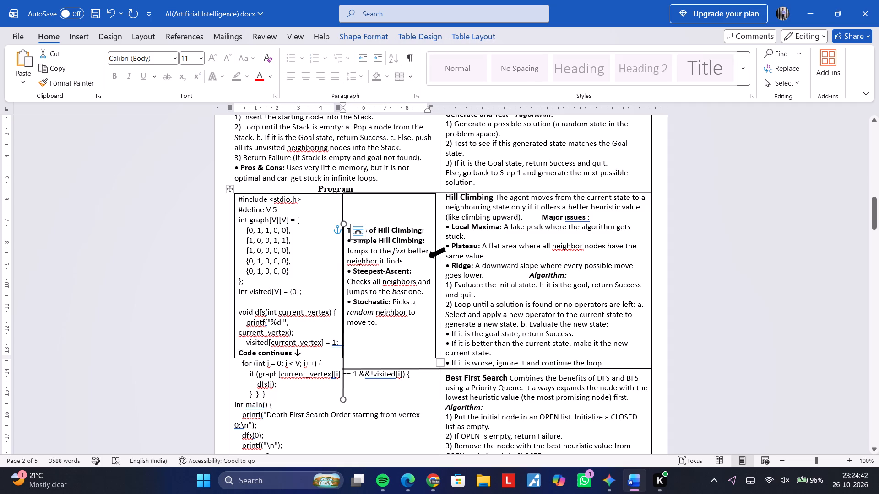
pyautogui.press('Up')
pyautogui.press('Up')
pyautogui.press('Up')
pyautogui.press('Up')
pyautogui.press('Up')
pyautogui.press('Up')
pyautogui.press('Up')
pyautogui.press('Up')
pyautogui.press('Up')
pyautogui.press('Up')
pyautogui.press('Up')
pyautogui.press('Up')
pyautogui.press('Up')
pyautogui.press('Up')
pyautogui.press('Up')
pyautogui.press('Up')
pyautogui.press('Up')
pyautogui.press('Up')
pyautogui.press('Up')
pyautogui.press('Up')
pyautogui.press('Up')
pyautogui.press('Up')
pyautogui.press('Up')
pyautogui.press('Up')
pyautogui.press('Up')
pyautogui.press('Up')
pyautogui.press('Up')
pyautogui.press('Up')
pyautogui.press('Up')
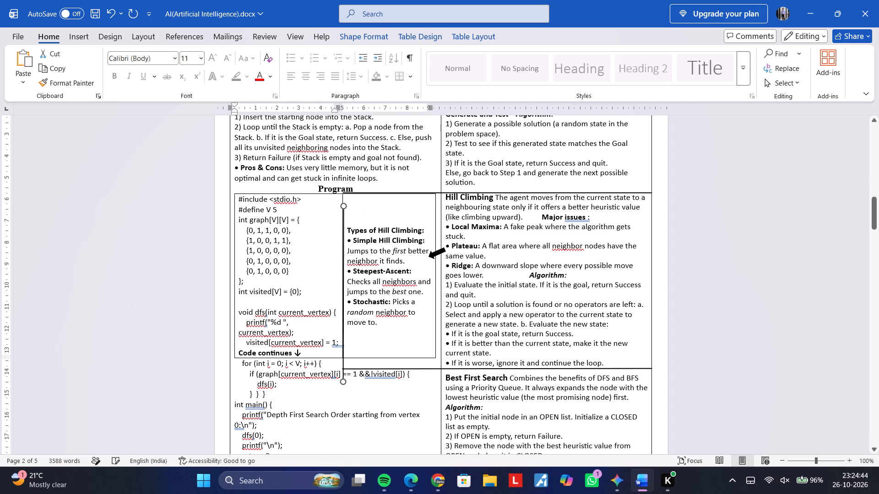
pyautogui.press('Up')
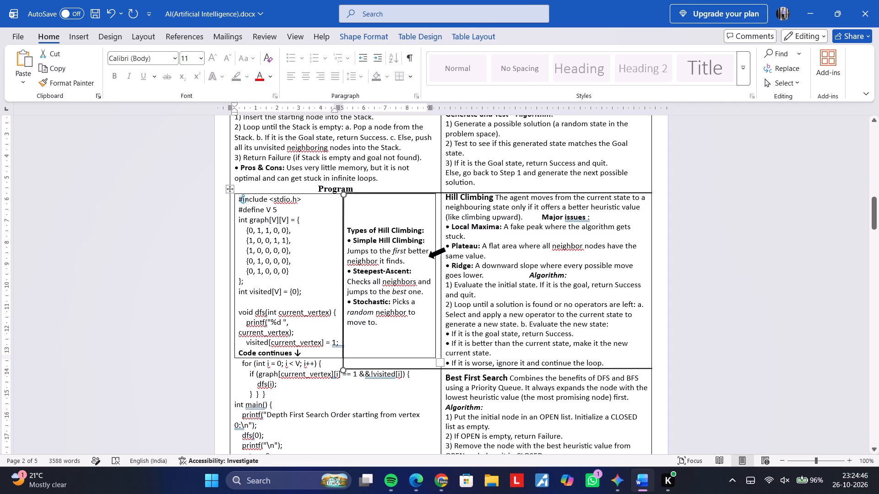
pyautogui.press('Up')
pyautogui.press('Up')
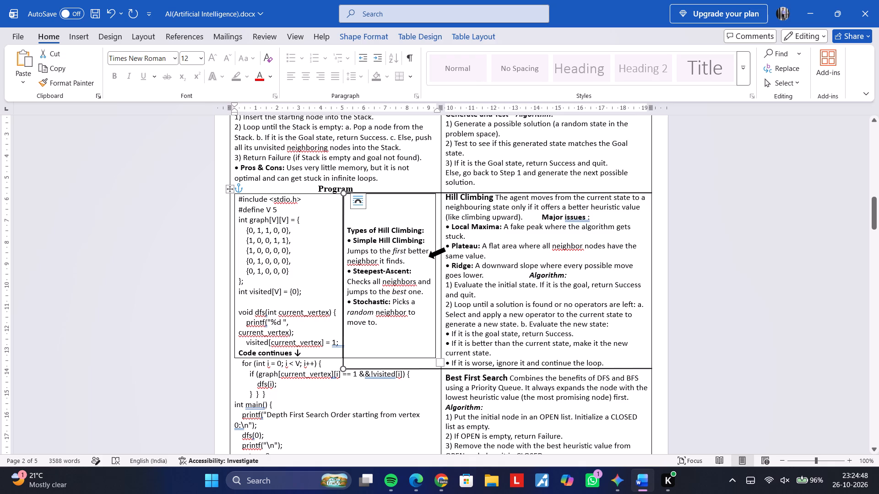
pyautogui.click(391, 336)
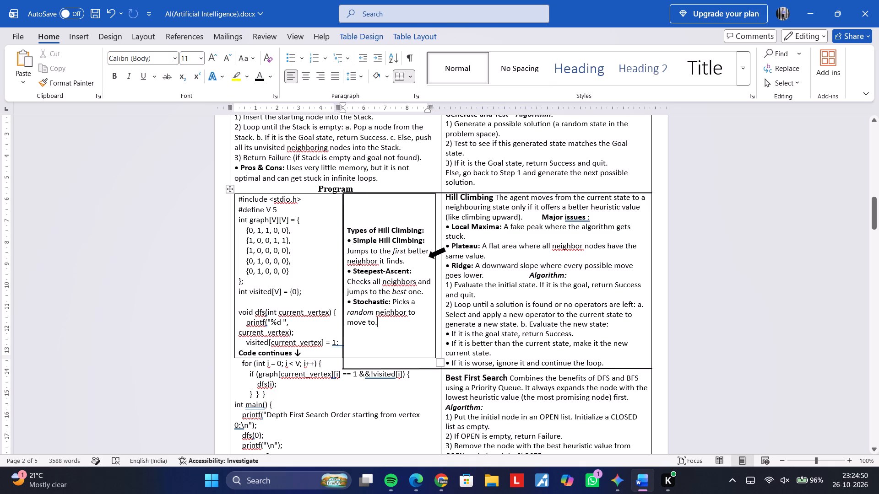
# Examine the corners where the vertical line beside "Types of Hill Climbing" meets the upper and lower divider lines.
pyautogui.keyDown('ctrl'); pyautogui.scroll(1, 348, 204); pyautogui.keyUp('ctrl')
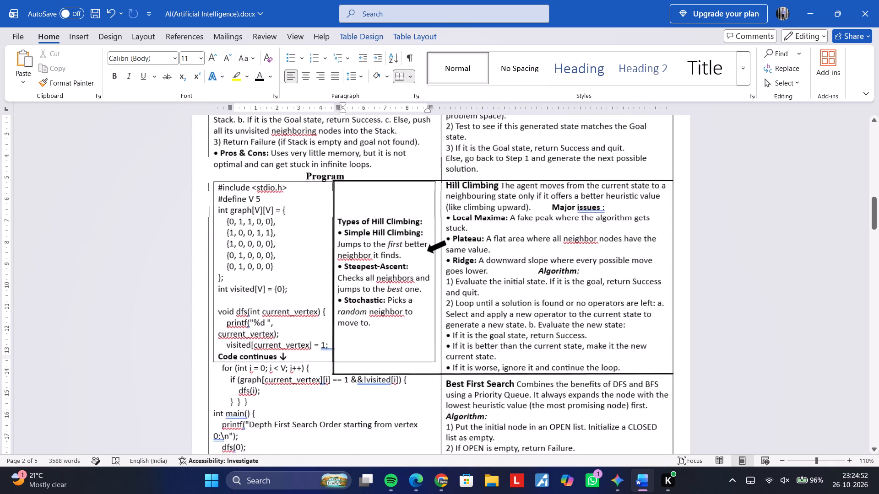
pyautogui.keyDown('ctrl'); pyautogui.scroll(1, 348, 204); pyautogui.keyUp('ctrl')
pyautogui.click(324, 186)
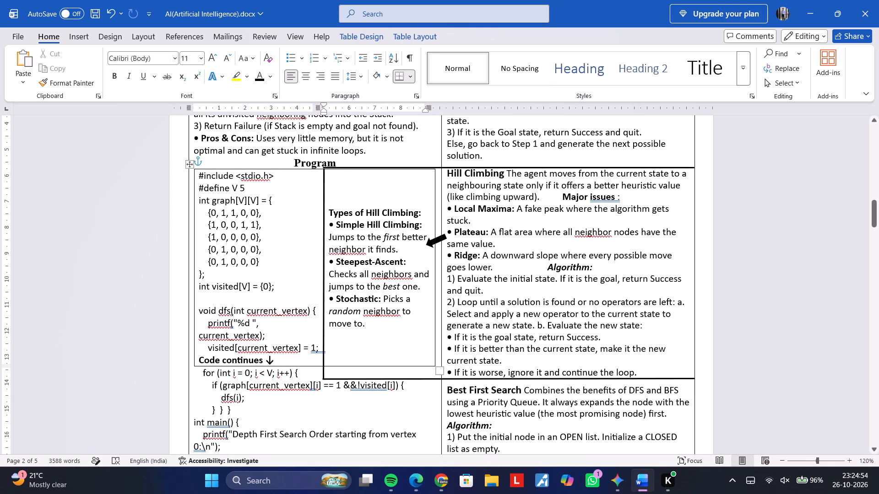
pyautogui.click(321, 169)
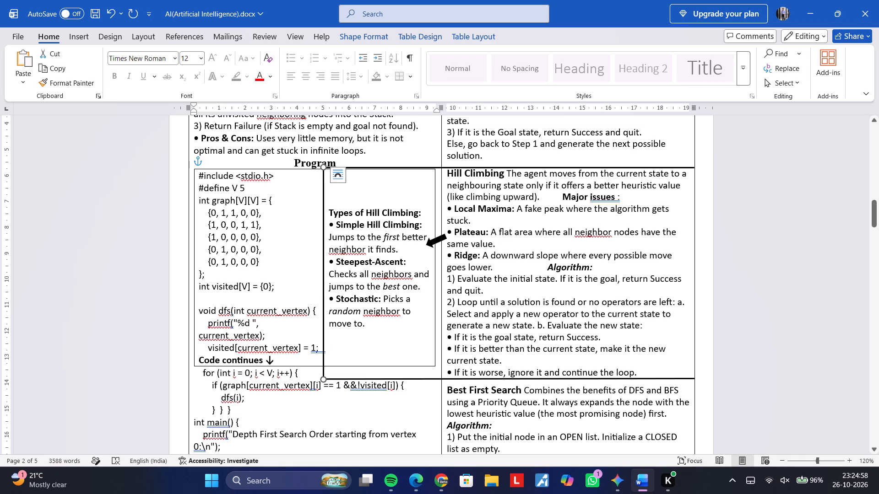
pyautogui.click(361, 181)
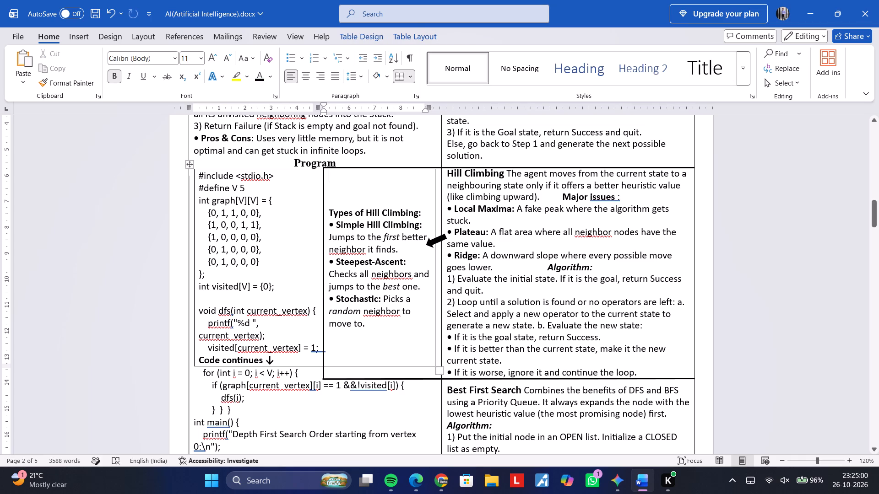
pyautogui.click(331, 380)
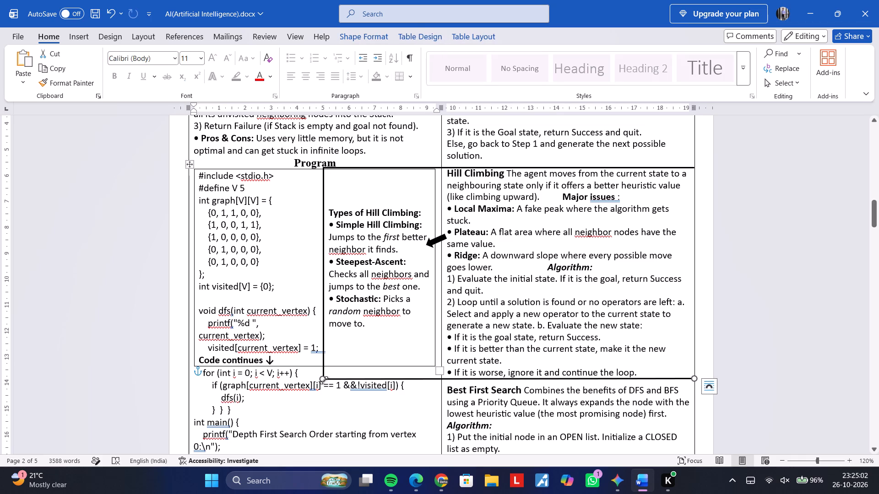
pyautogui.click(323, 380)
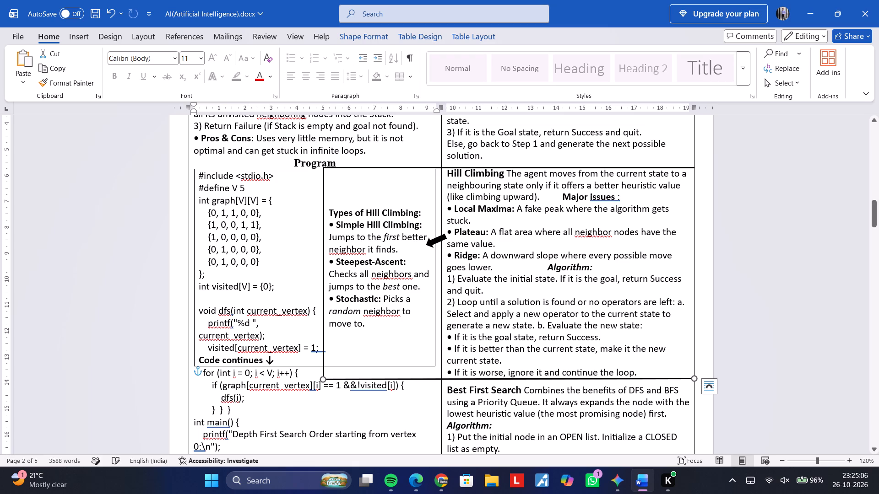
pyautogui.click(331, 378)
pyautogui.click(338, 378)
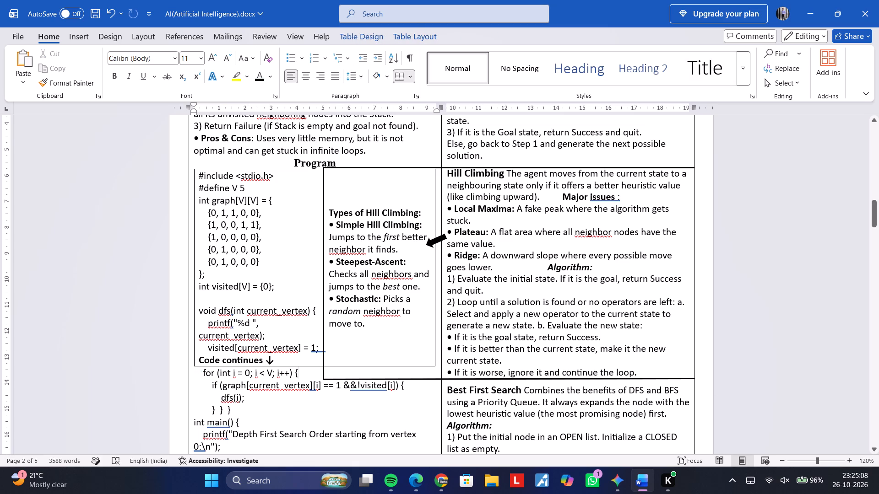
# Paste a copy of the horizontal divider line and move it between "Best First Search" and "Constraint Satisfaction".
pyautogui.scroll(-1, 429, 372)
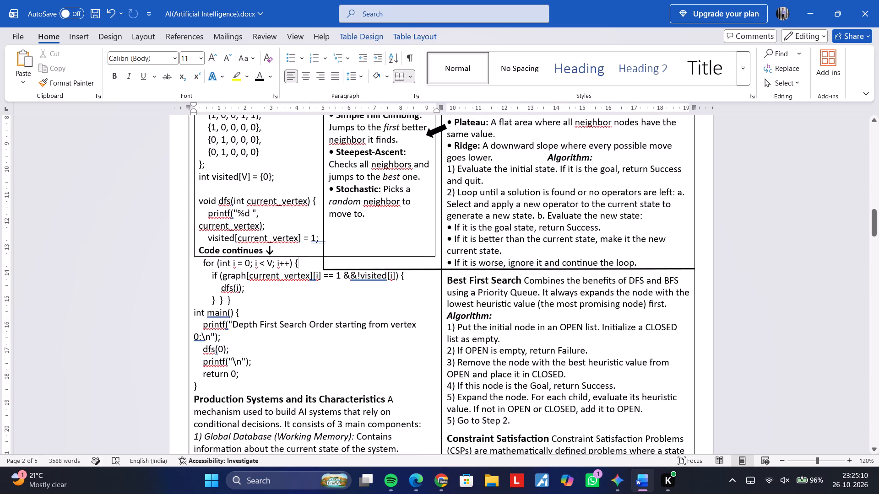
pyautogui.scroll(-4, 425, 320)
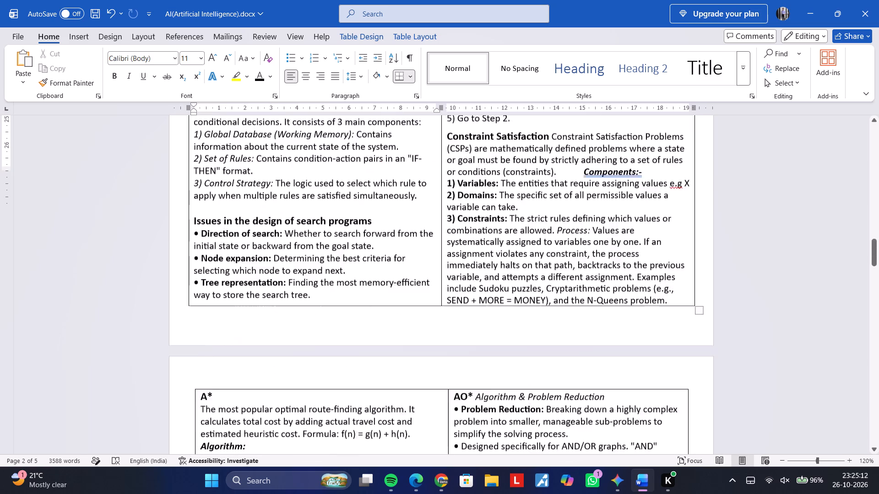
pyautogui.scroll(5, 425, 321)
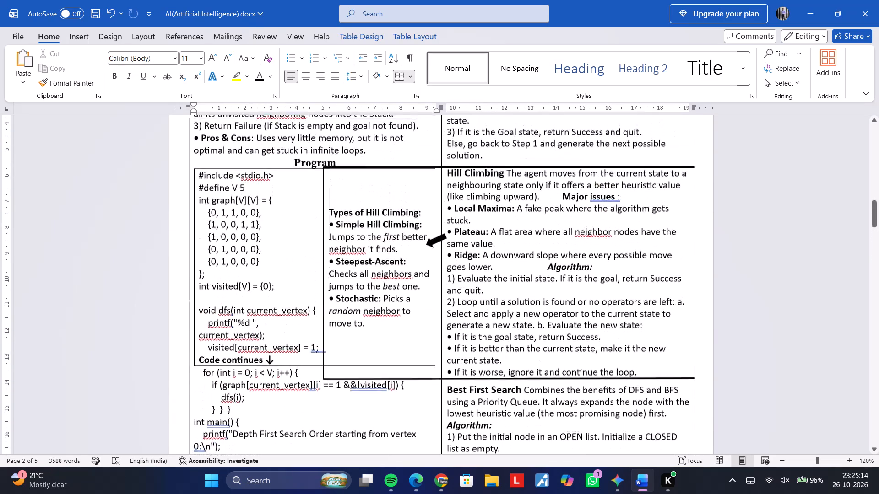
pyautogui.scroll(-5, 425, 321)
pyautogui.scroll(1, 425, 321)
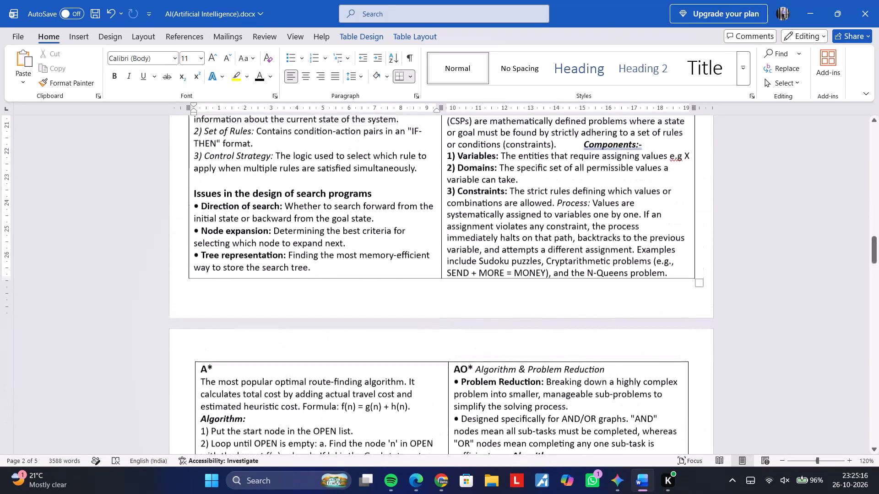
pyautogui.scroll(-2, 425, 321)
pyautogui.scroll(3, 425, 321)
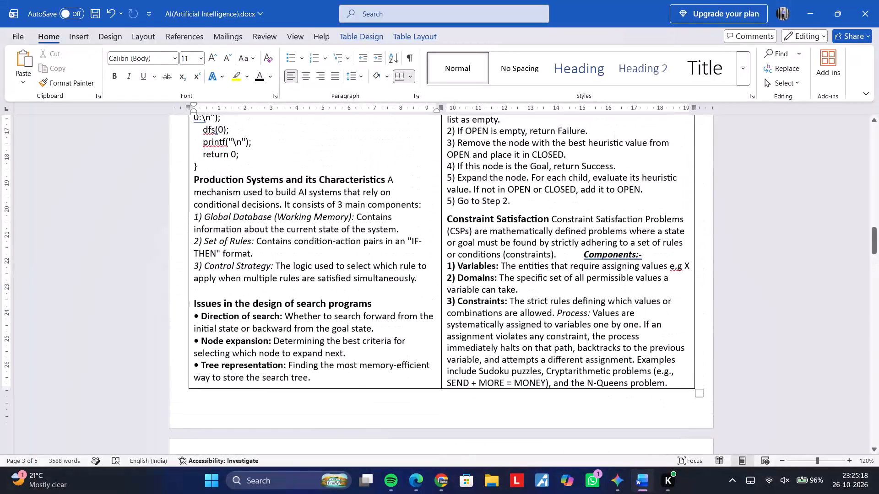
pyautogui.scroll(1, 463, 303)
pyautogui.click(520, 321)
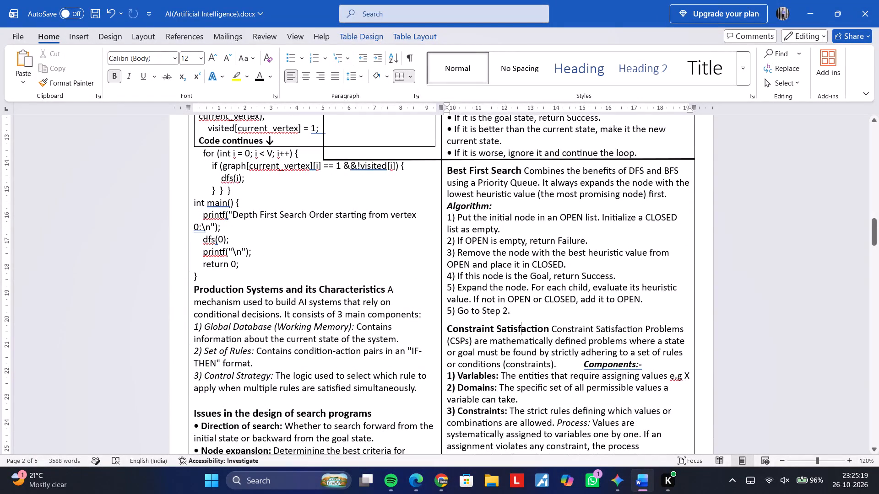
pyautogui.click(523, 302)
pyautogui.hotkey('ctrl', 'v')
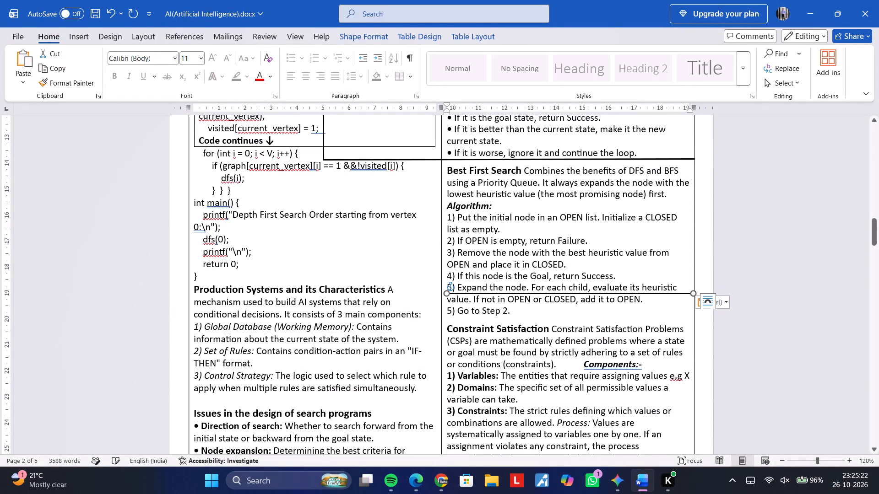
pyautogui.press('Down')
pyautogui.press('Down')
pyautogui.press('Down')
pyautogui.press('Down')
pyautogui.press('Down')
pyautogui.press('Down')
pyautogui.press('Down')
pyautogui.press('Down')
pyautogui.press('Down')
pyautogui.press('Down')
pyautogui.press('Down')
pyautogui.press('Down')
pyautogui.press('Down')
pyautogui.press('Down')
pyautogui.press('Down')
pyautogui.press('Down')
pyautogui.press('Down')
pyautogui.press('Down')
pyautogui.press('Down')
pyautogui.press('Down')
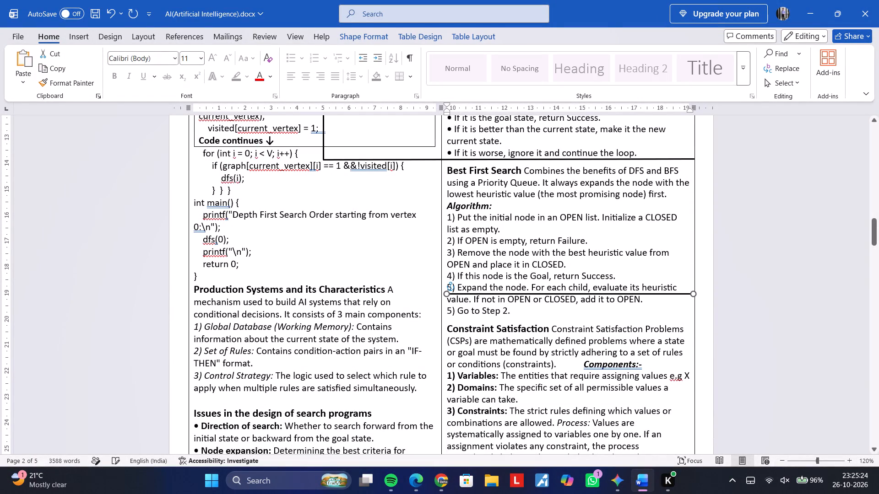
pyautogui.press('Down')
pyautogui.press('Up')
pyautogui.press('Up')
pyautogui.press('Up')
pyautogui.press('Up')
pyautogui.press('Up')
pyautogui.press('Up')
pyautogui.press('Up')
pyautogui.press('Up')
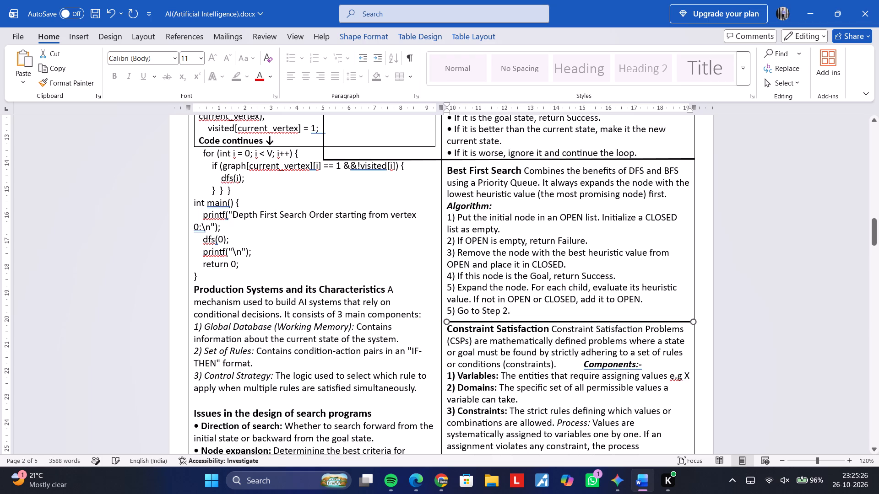
pyautogui.press('Up')
pyautogui.press('Up')
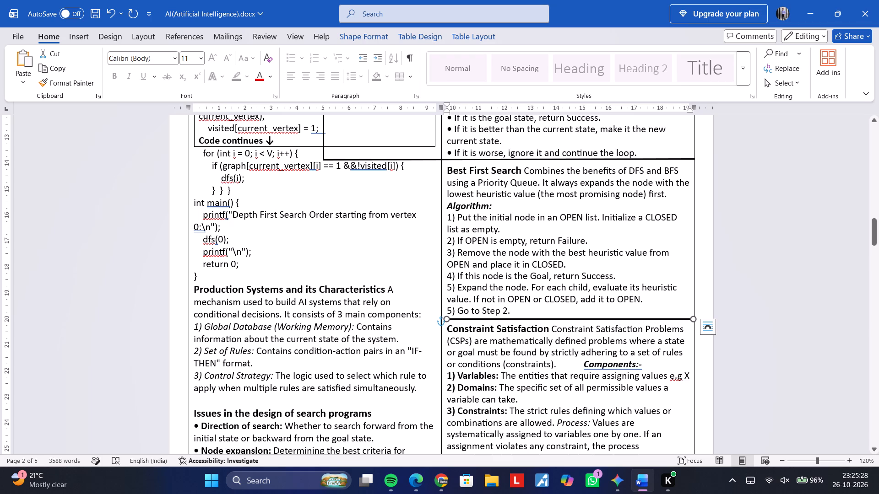
# Extend the new divider's left end to the column border and shift the line until it meets the table's right border.
pyautogui.moveTo(448, 320); pyautogui.dragTo(442, 321)
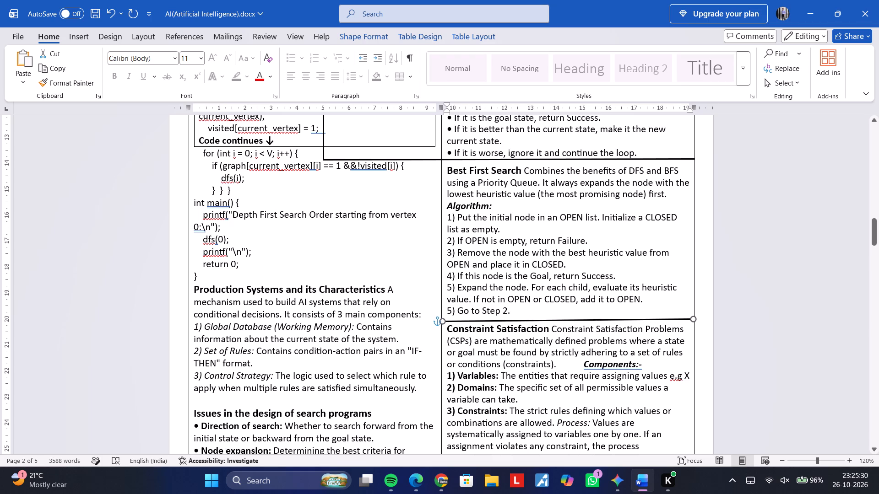
pyautogui.moveTo(442, 321); pyautogui.dragTo(441, 318)
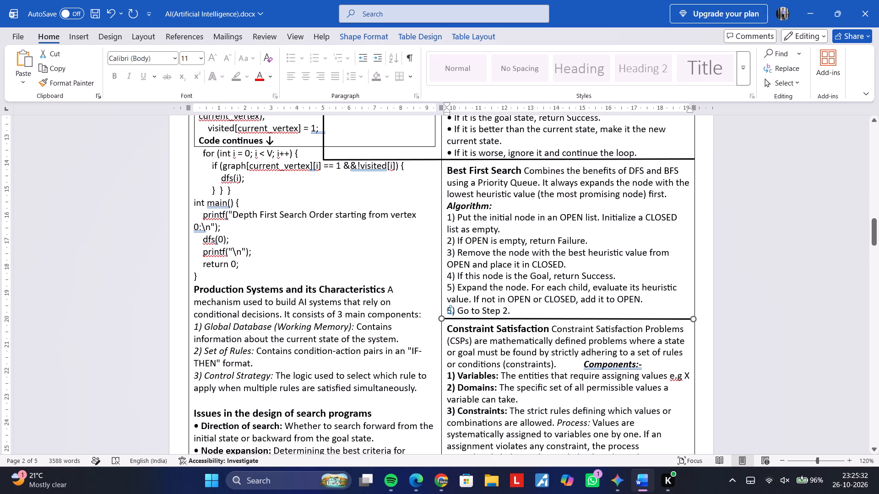
pyautogui.moveTo(441, 318); pyautogui.dragTo(440, 320)
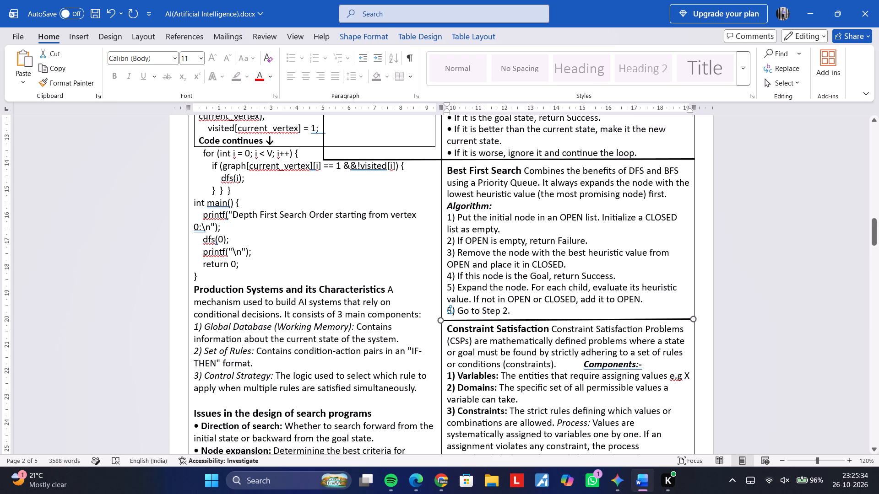
pyautogui.moveTo(440, 320); pyautogui.dragTo(440, 320)
pyautogui.click(520, 317)
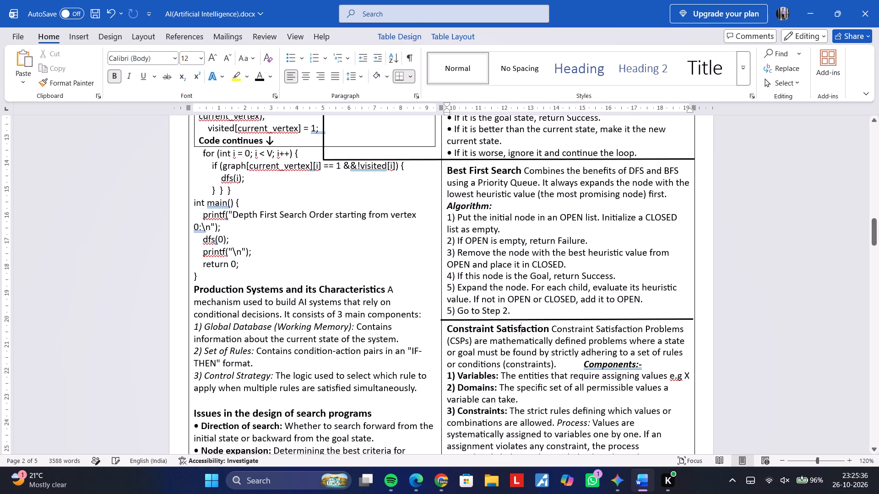
pyautogui.click(491, 320)
pyautogui.press('Right')
pyautogui.press('Right')
pyautogui.press('Right')
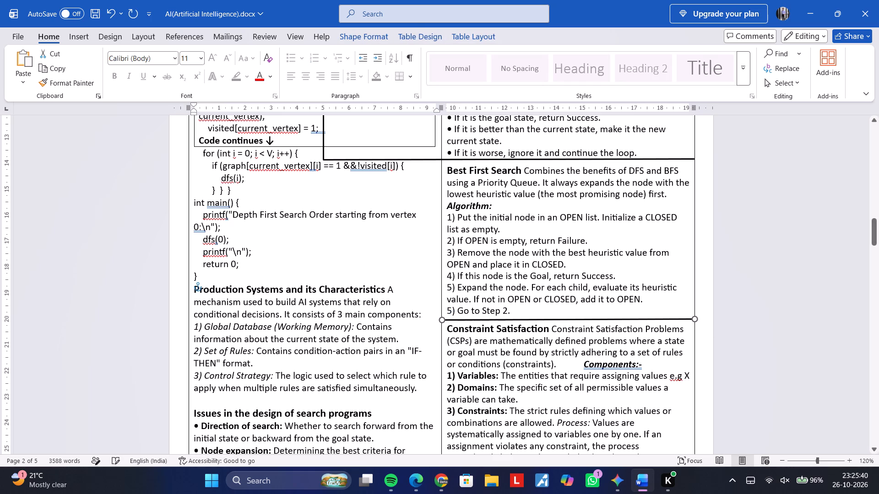
pyautogui.click(564, 305)
# Review the divider lines around the DFS, Hill Climbing, Best First Search and Constraint Satisfaction content on page 2.
pyautogui.scroll(-1, 556, 306)
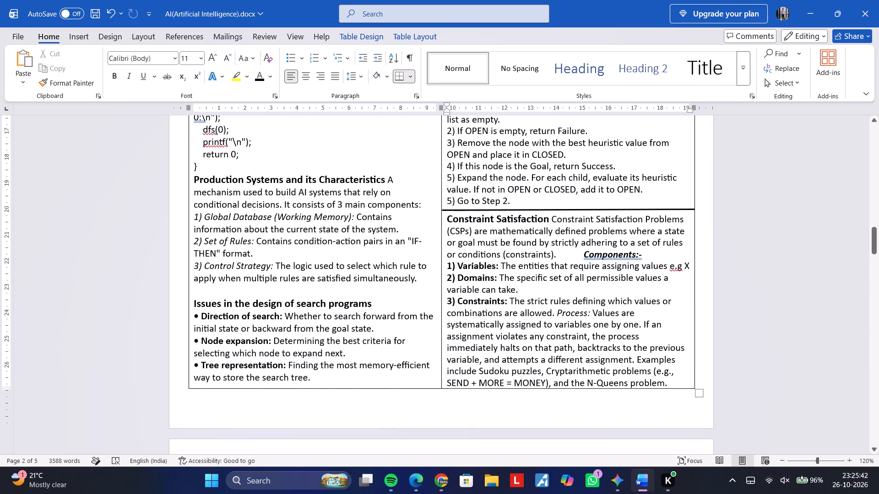
pyautogui.scroll(2, 314, 211)
pyautogui.scroll(-1, 314, 211)
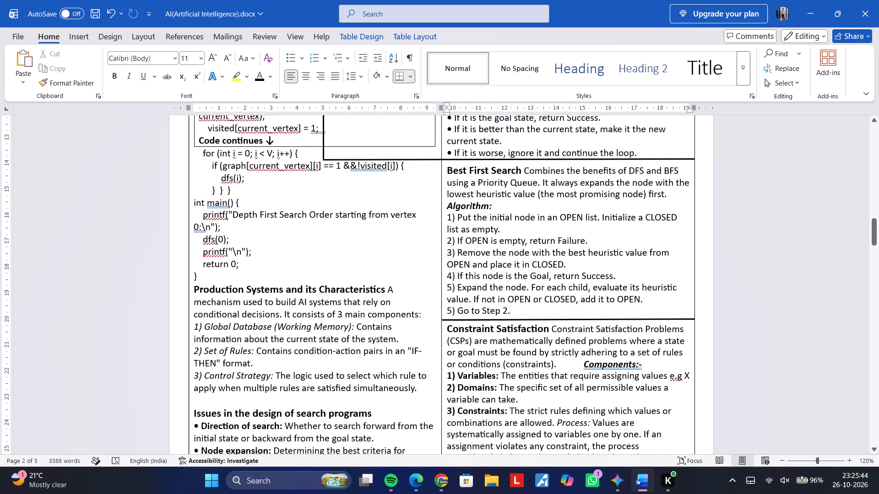
pyautogui.scroll(4, 340, 275)
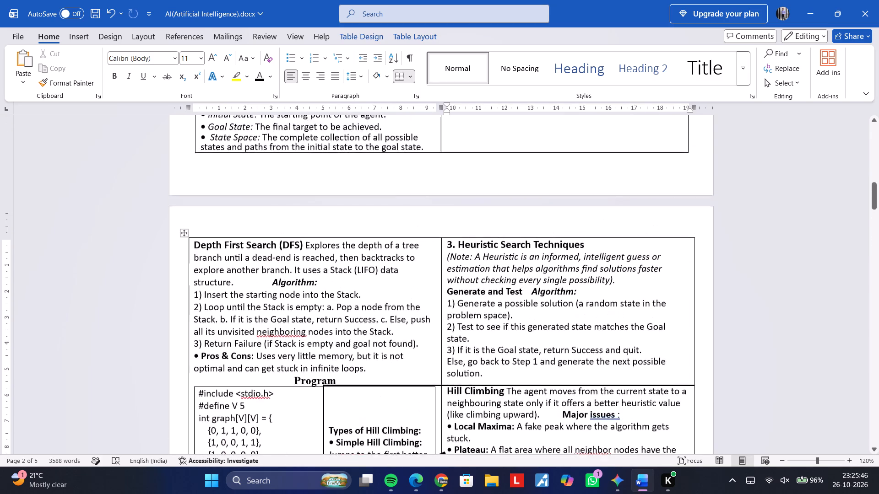
pyautogui.scroll(-2, 341, 275)
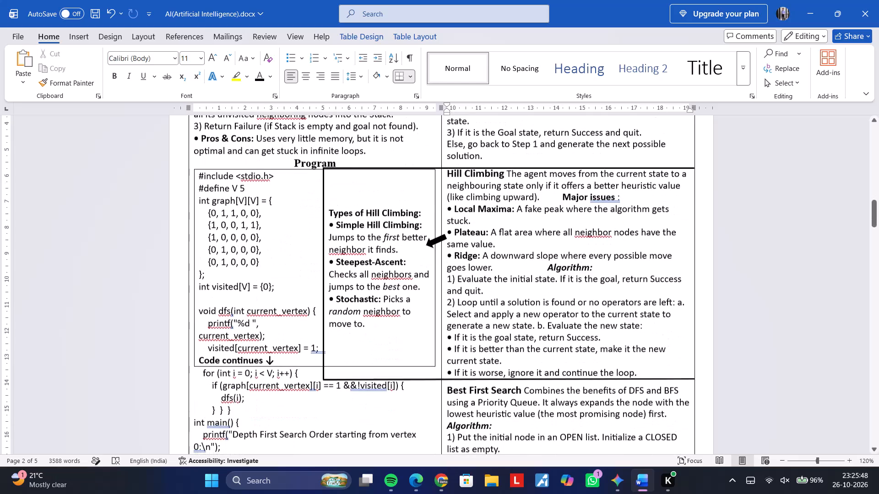
pyautogui.scroll(-1, 341, 275)
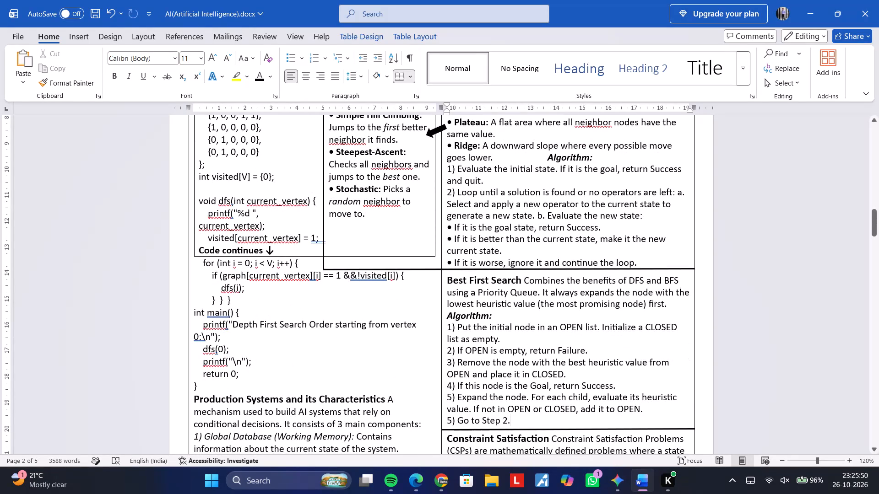
pyautogui.scroll(2, 306, 293)
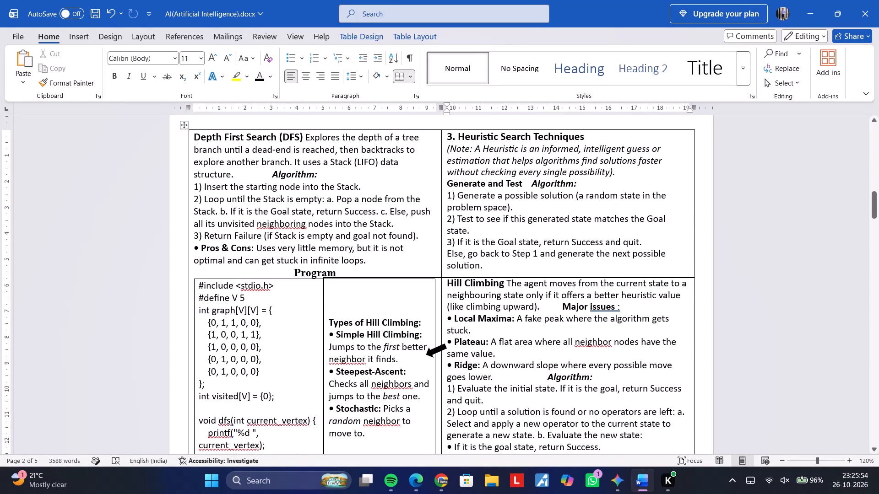
# Left-align the "Program" heading above the depth-first search code.
pyautogui.click(295, 271)
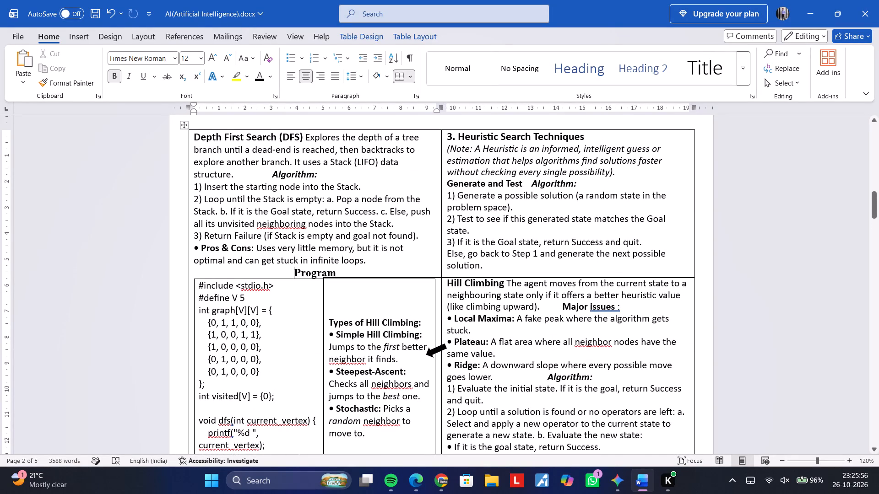
pyautogui.click(289, 75)
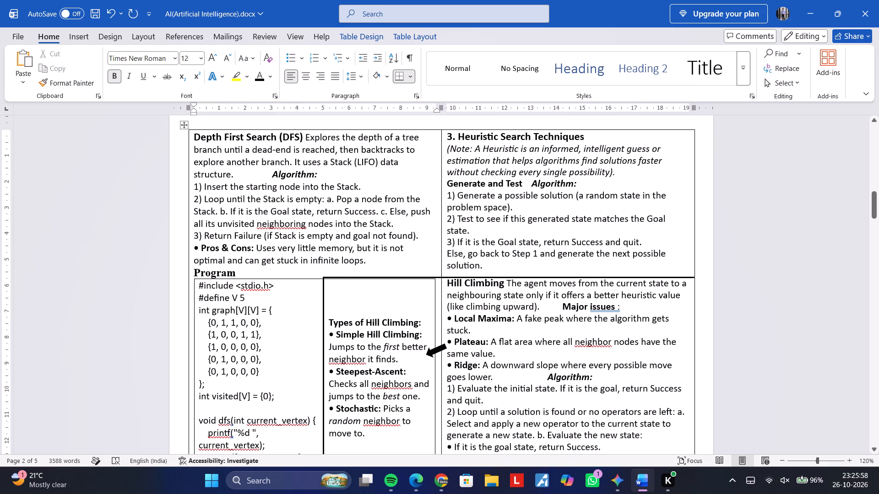
# Append "(DFS)" in capitals after the "Program" heading above the depth-first search code.
pyautogui.click(263, 277)
pyautogui.press('space')
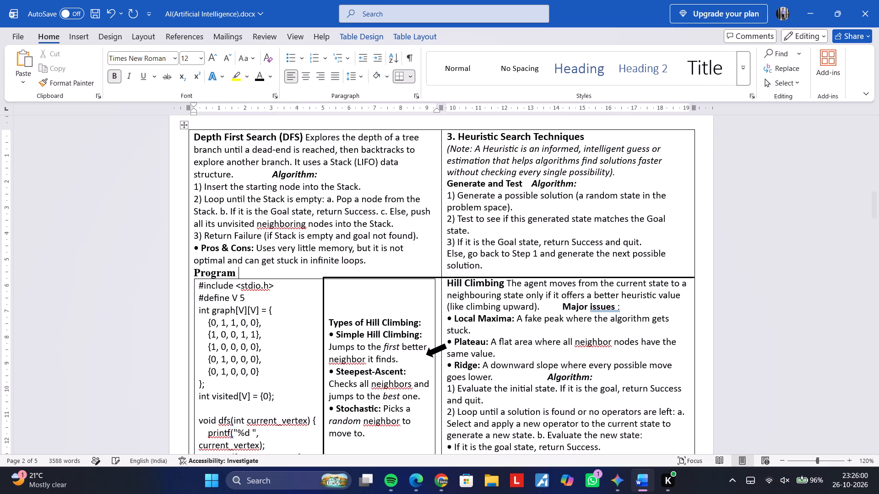
pyautogui.write('()')
pyautogui.press('Left')
pyautogui.write('dfs')
pyautogui.hotkey('ctrl', 'z')
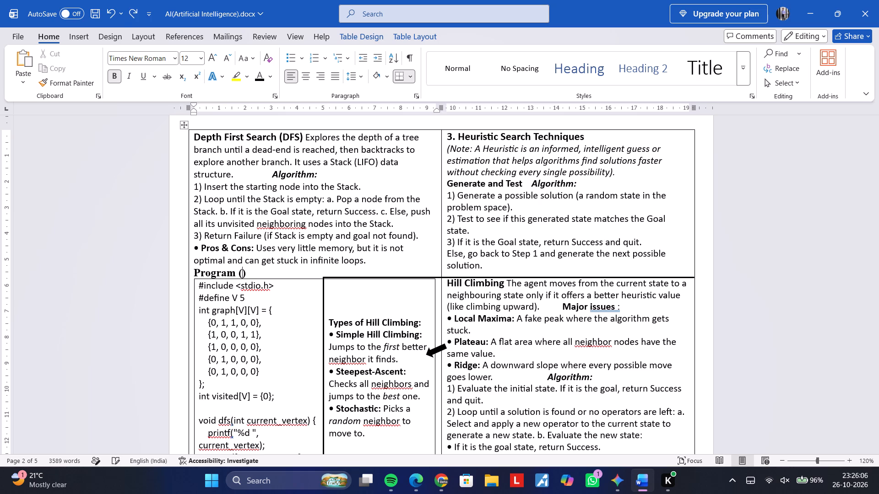
pyautogui.press('d')
pyautogui.press('BackSpace')
pyautogui.write('DFS')
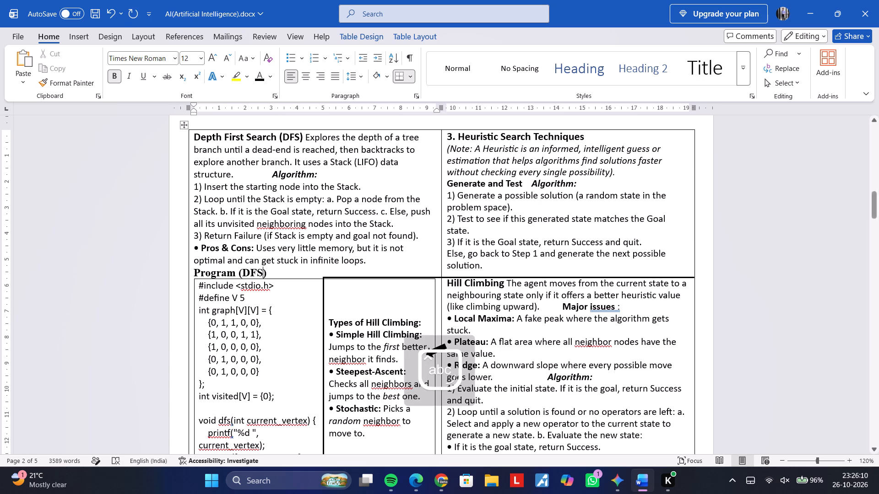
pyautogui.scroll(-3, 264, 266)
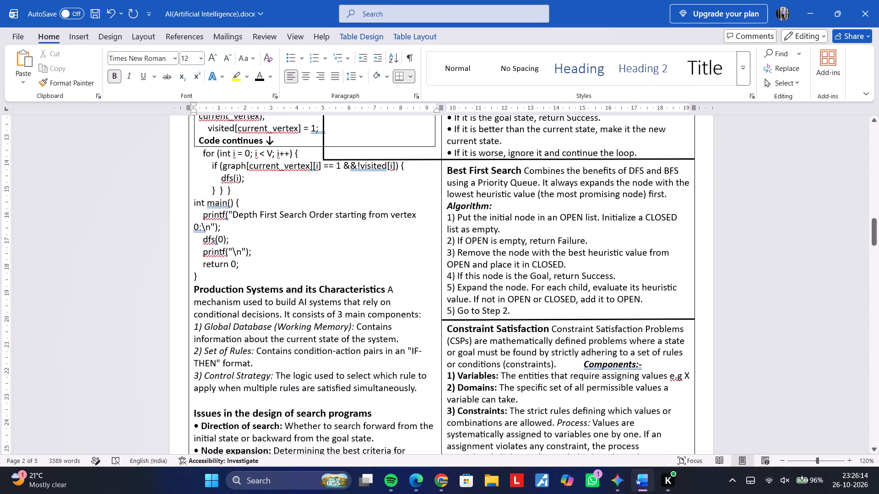
# Paste a copied divider line at the end of the depth-first search code and move it just above the "Production Systems and its Characteristics" heading.
pyautogui.click(271, 277)
pyautogui.scroll(6, 271, 277)
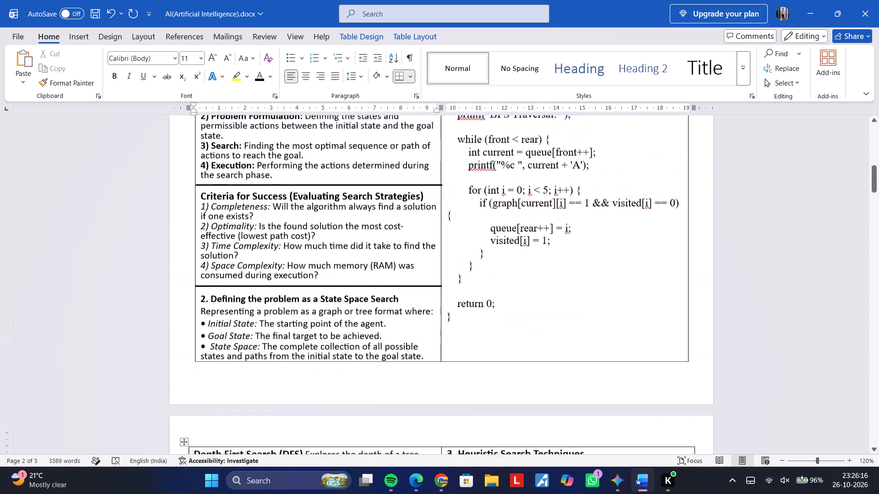
pyautogui.scroll(-7, 271, 277)
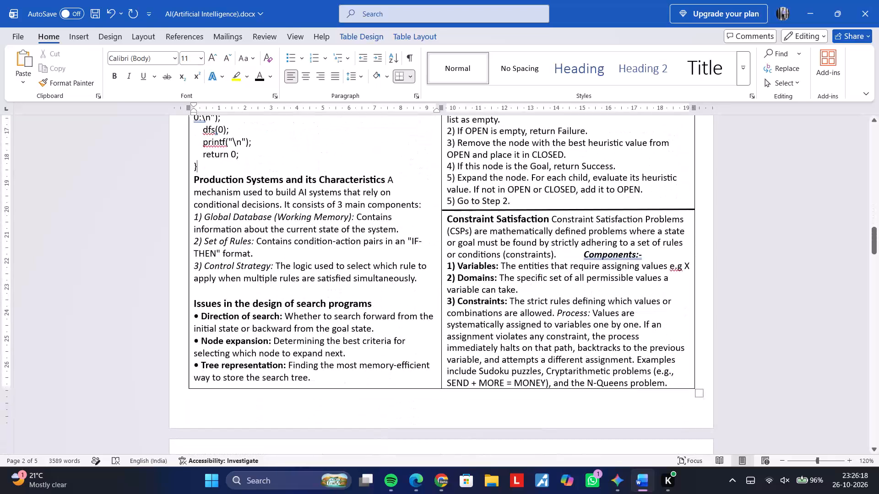
pyautogui.hotkey('ctrl', 'v')
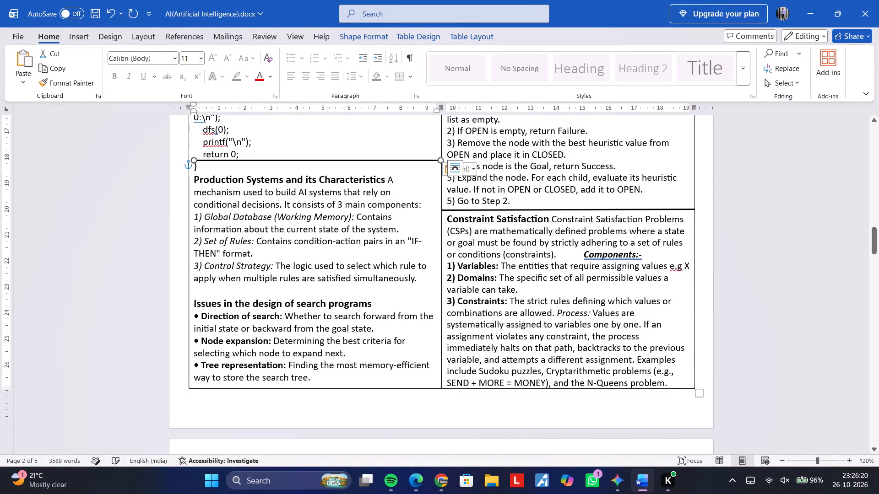
pyautogui.press('Down')
pyautogui.press('Down')
pyautogui.press('Down')
pyautogui.press('Down')
pyautogui.press('Down')
pyautogui.press('Down')
pyautogui.press('Down')
pyautogui.press('Down')
pyautogui.press('Down')
pyautogui.press('Down')
pyautogui.press('Down')
pyautogui.press('Down')
pyautogui.press('Down')
pyautogui.press('Down')
pyautogui.press('Down')
pyautogui.press('Up')
pyautogui.press('Up')
pyautogui.press('Up')
pyautogui.press('Up')
pyautogui.press('Up')
pyautogui.press('Up')
pyautogui.press('Up')
pyautogui.press('Up')
pyautogui.press('Up')
pyautogui.press('Up')
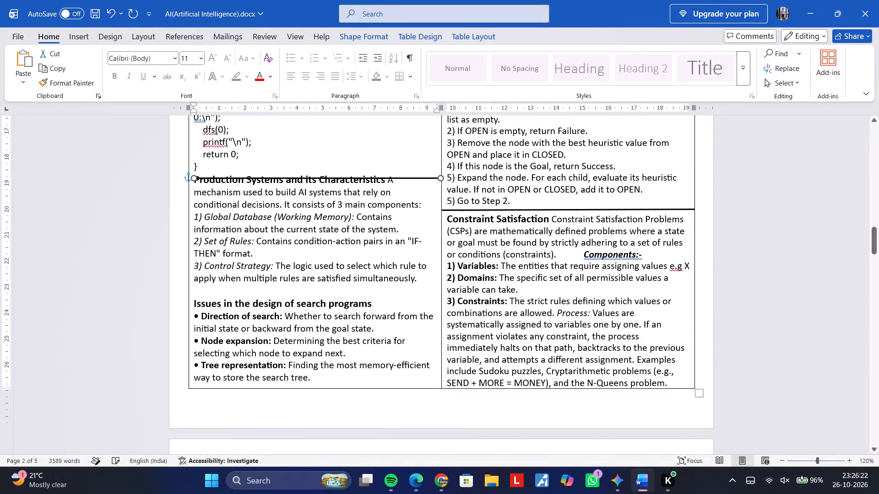
pyautogui.press('Down')
pyautogui.press('Down')
pyautogui.press('Down')
pyautogui.press('Down')
pyautogui.press('Down')
pyautogui.press('Down')
pyautogui.press('Down')
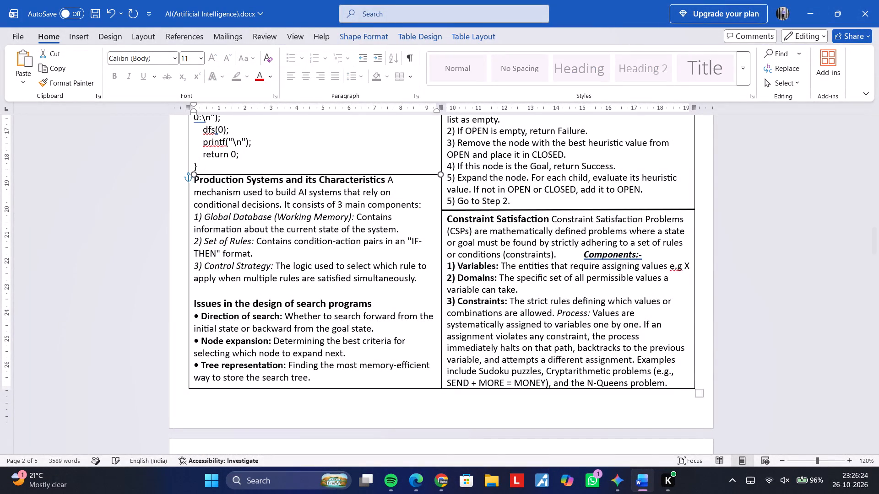
# Shift the divider above "Production Systems and its Characteristics" until its left end meets the table's outer border, and raise it slightly.
pyautogui.press('Left')
pyautogui.press('Left')
pyautogui.press('Left')
pyautogui.press('Left')
pyautogui.press('Left')
pyautogui.press('Left')
pyautogui.press('Left')
pyautogui.press('Left')
pyautogui.press('Left')
pyautogui.press('Right')
pyautogui.press('Right')
pyautogui.press('Right')
pyautogui.press('Right')
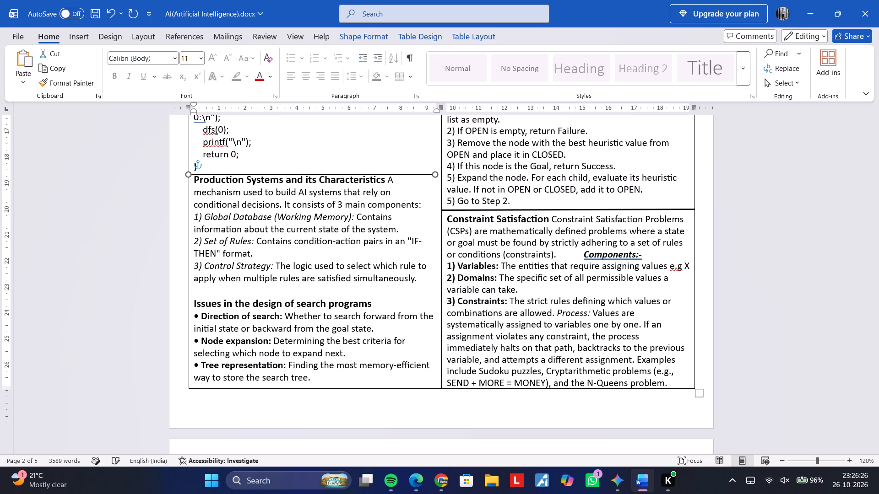
pyautogui.press('Up')
pyautogui.press('Up')
pyautogui.press('Up')
pyautogui.press('Up')
pyautogui.press('Right')
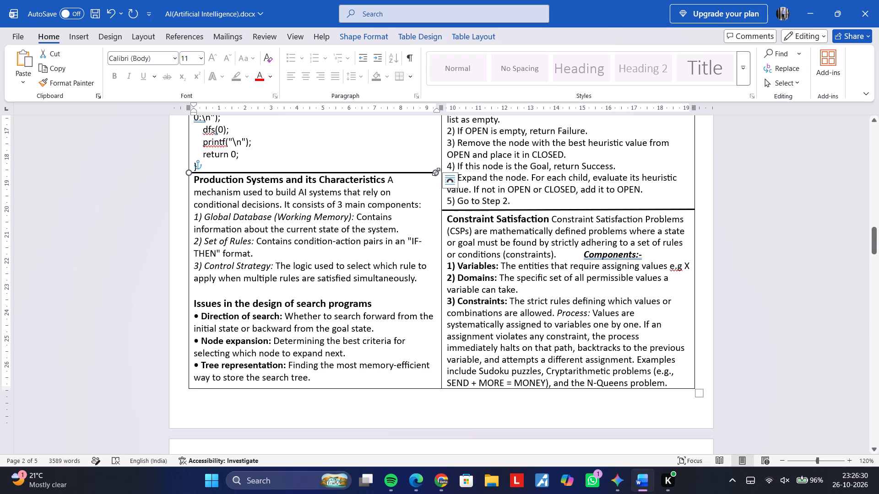
# Extend that divider's right end to the middle column border and nudge the line slightly left to fit.
pyautogui.moveTo(436, 172); pyautogui.dragTo(443, 173)
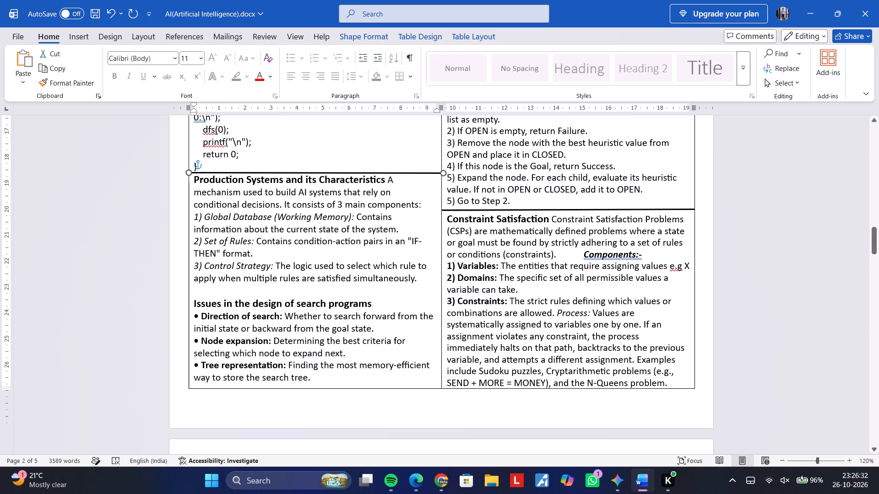
pyautogui.moveTo(443, 173); pyautogui.dragTo(443, 172)
pyautogui.moveTo(443, 172); pyautogui.dragTo(442, 173)
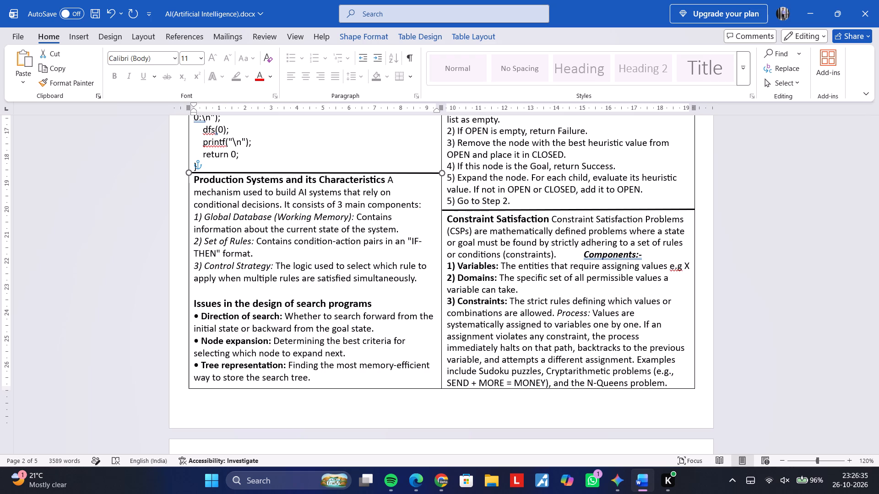
pyautogui.moveTo(442, 173); pyautogui.dragTo(442, 172)
pyautogui.click(420, 161)
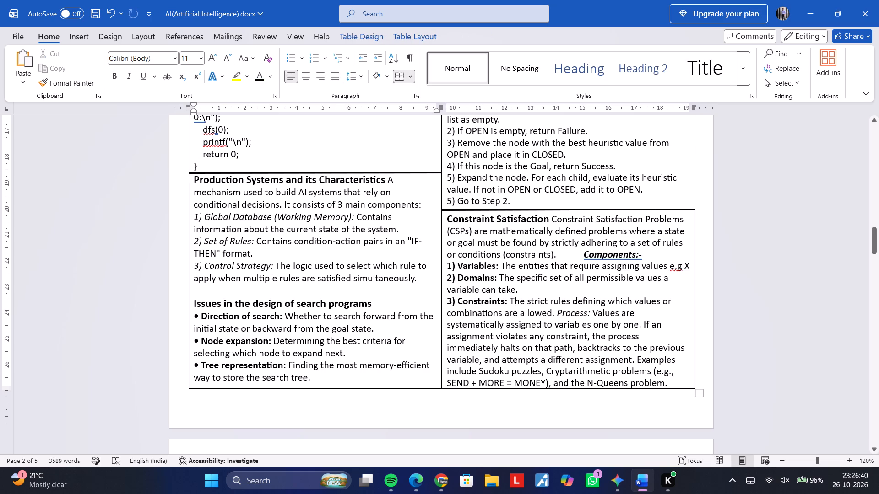
pyautogui.click(407, 173)
pyautogui.press('Left')
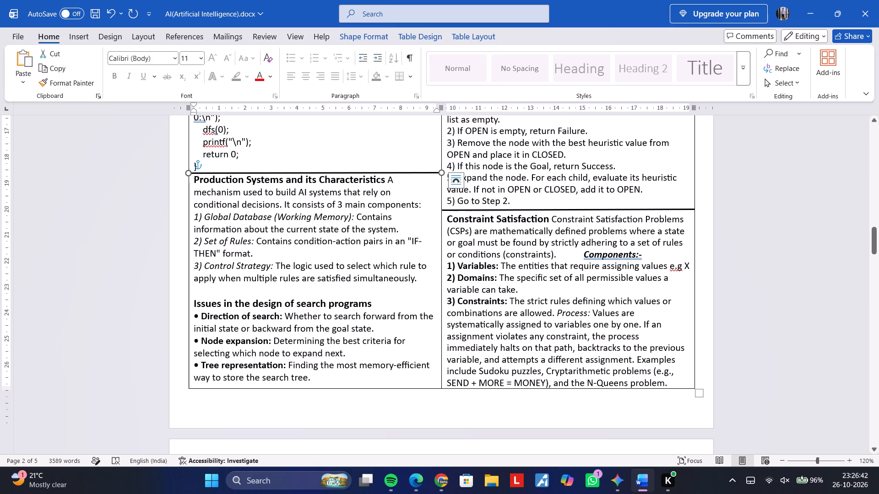
pyautogui.click(404, 148)
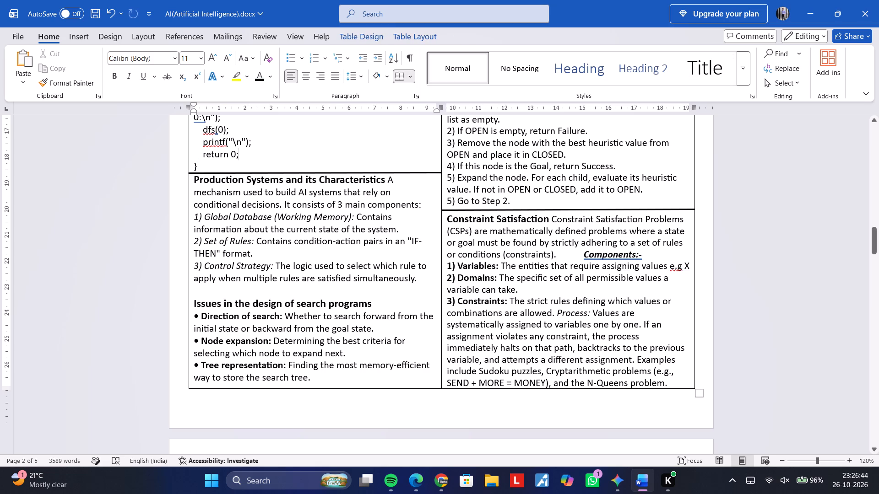
# Paste another divider line in the blank line above "Issues in the design of search programs" and move it just above that heading.
pyautogui.click(277, 288)
pyautogui.hotkey('ctrl', 'v')
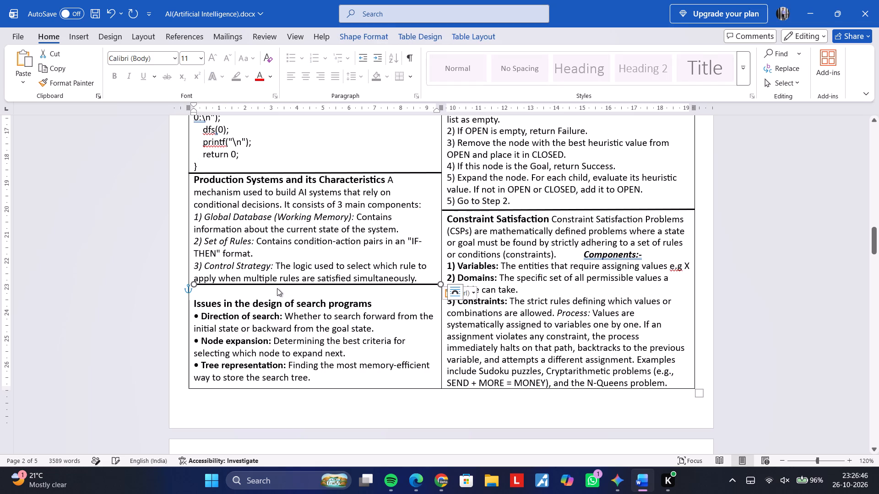
pyautogui.press('Down')
pyautogui.press('Down')
pyautogui.press('Down')
pyautogui.press('Down')
pyautogui.press('Down')
pyautogui.press('Down')
pyautogui.press('Down')
pyautogui.press('Down')
pyautogui.press('Down')
pyautogui.press('Down')
pyautogui.press('Down')
pyautogui.press('Up')
pyautogui.press('Up')
pyautogui.press('Up')
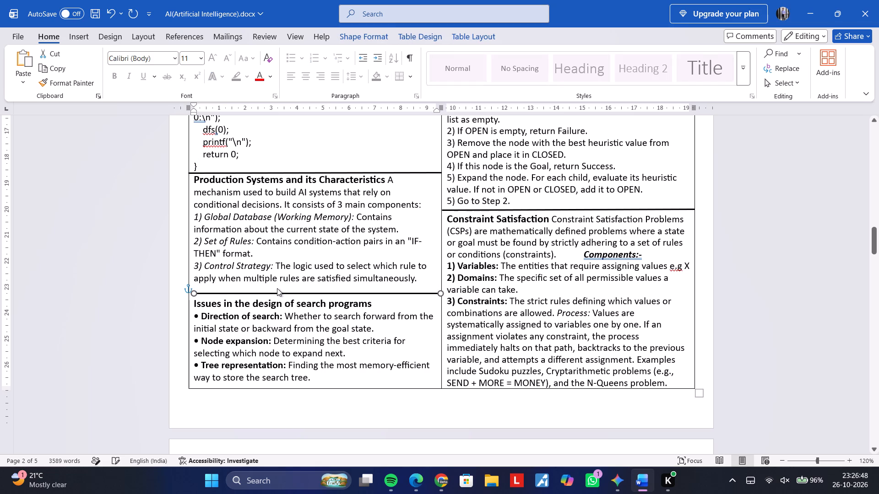
pyautogui.press('Up')
pyautogui.press('Up')
pyautogui.press('Up')
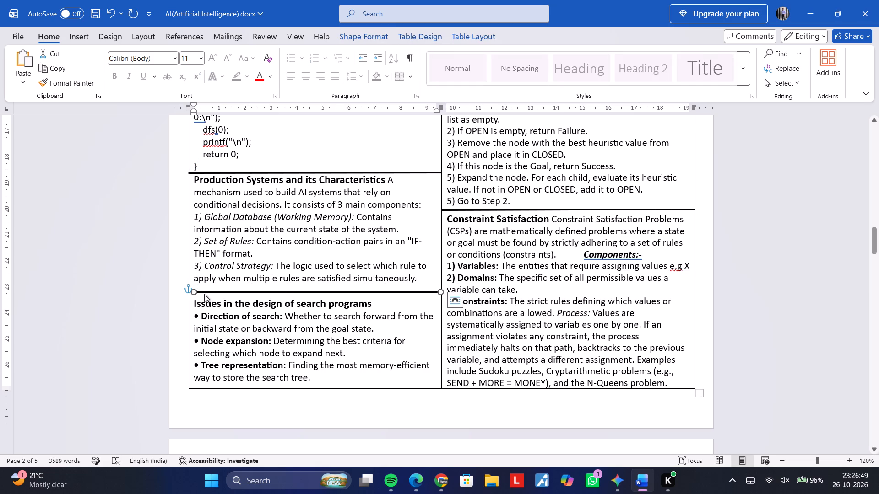
# Extend the left end of the divider above "Issues in the design of search programs" to the table's outer border.
pyautogui.moveTo(194, 293); pyautogui.dragTo(187, 292)
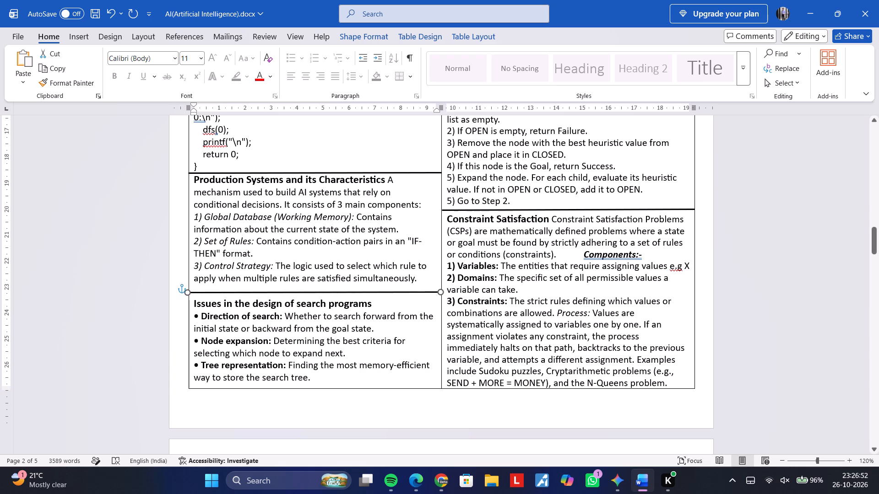
pyautogui.moveTo(187, 292); pyautogui.dragTo(189, 292)
pyautogui.click(197, 298)
# Review the dividers on page 2 and the A* and AO* content on page 3, down to the start of Unit 2.
pyautogui.scroll(-1, 202, 317)
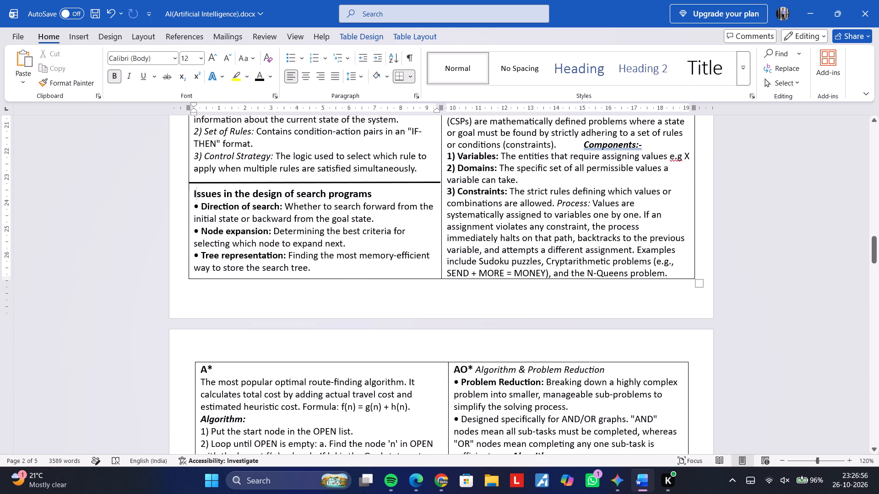
pyautogui.scroll(2, 295, 300)
pyautogui.scroll(-1, 295, 300)
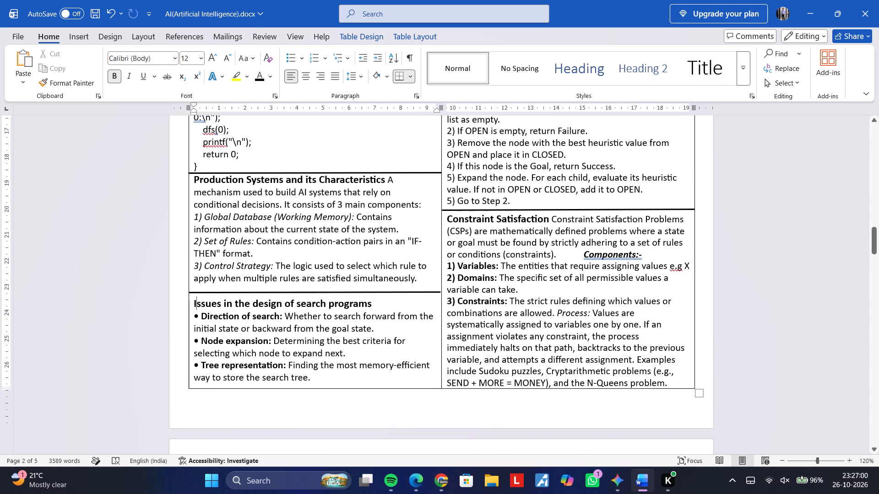
pyautogui.scroll(-2, 450, 297)
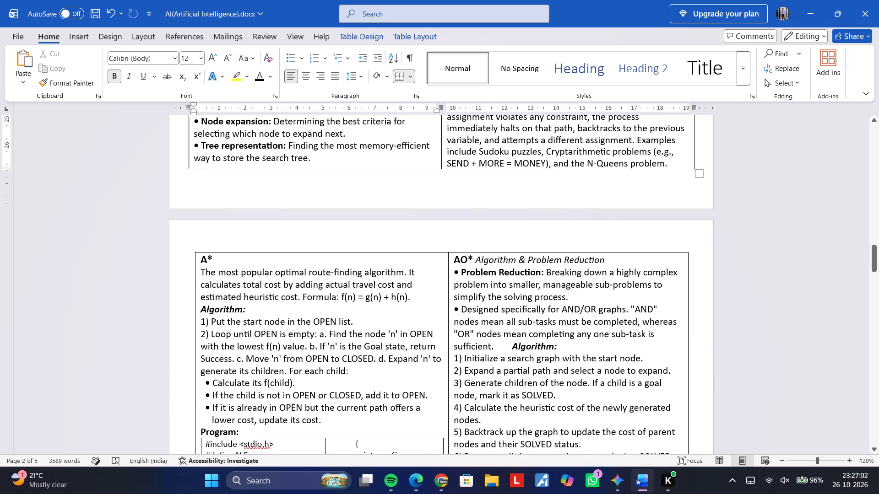
pyautogui.scroll(-2, 322, 305)
pyautogui.scroll(1, 366, 318)
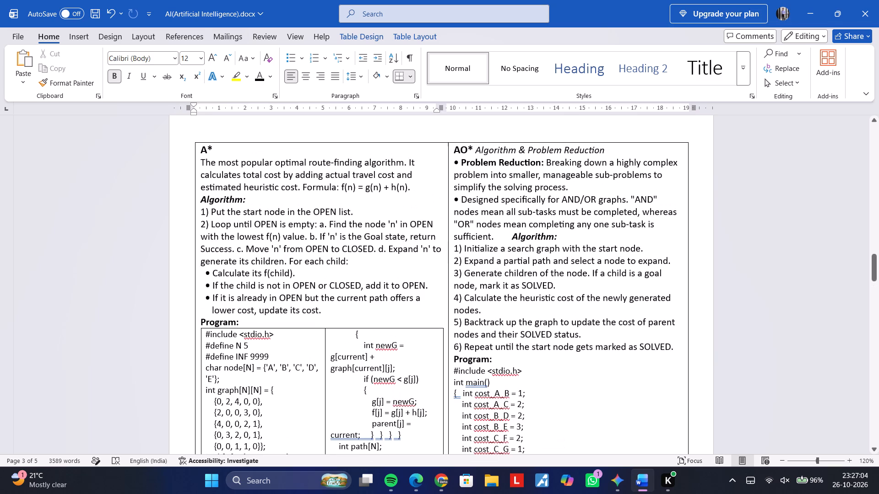
pyautogui.scroll(-2, 439, 310)
pyautogui.scroll(2, 439, 310)
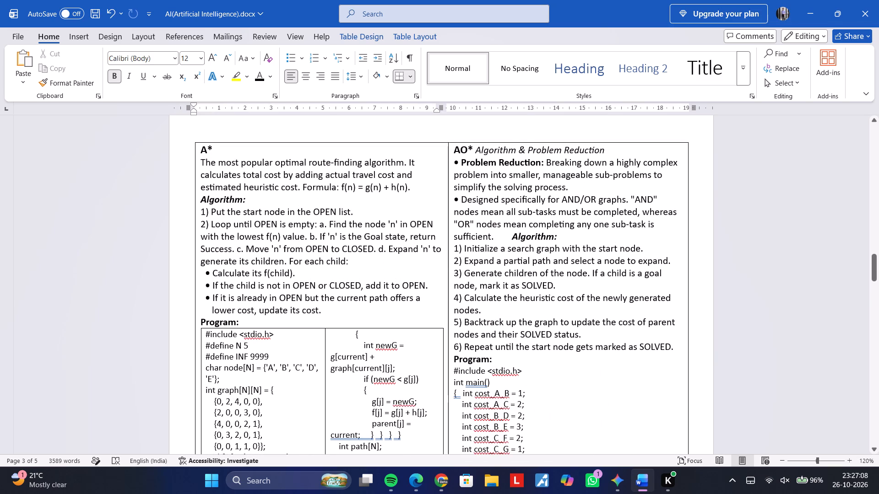
pyautogui.scroll(-6, 497, 267)
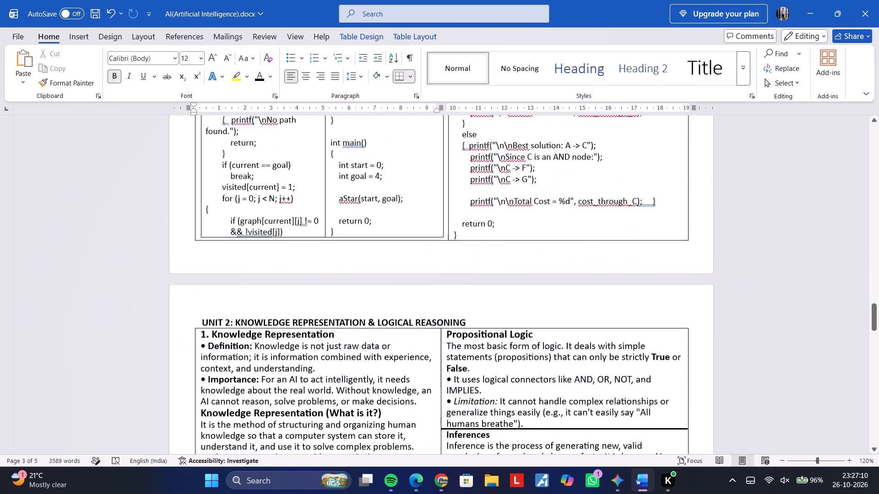